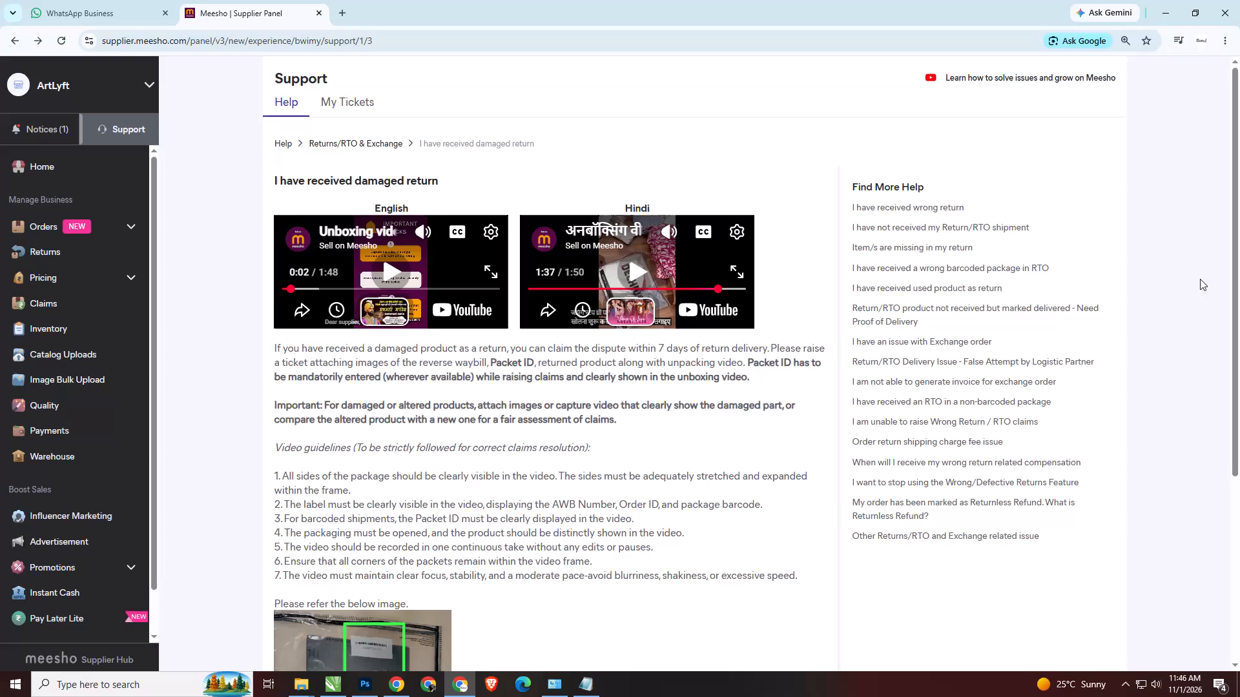
Close the Meesho support browser window and minimize the txt notes to clear the desktop.
{"action": "key", "text": "alt+F4"}
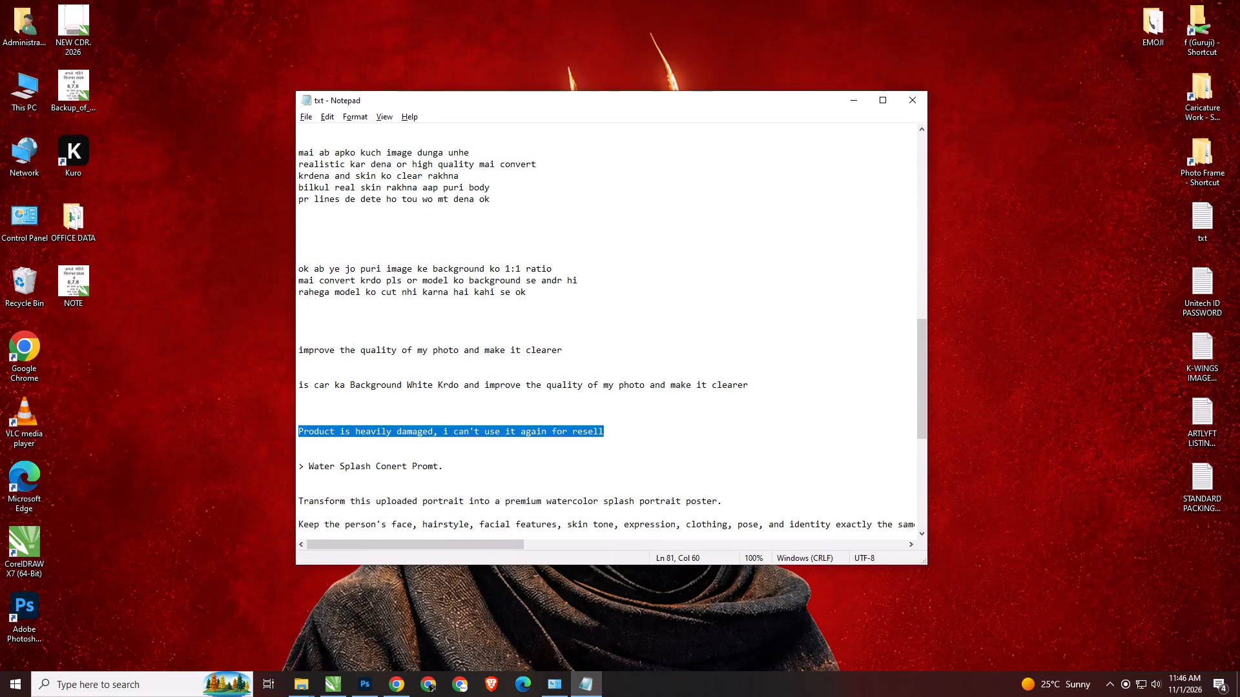
{"action": "left_click", "coordinate": [856, 102]}
{"action": "left_click", "coordinate": [990, 279]}
Switch to the Chrome window with Amazon Seller Central and close the order details tab.
{"action": "left_click", "coordinate": [395, 696]}
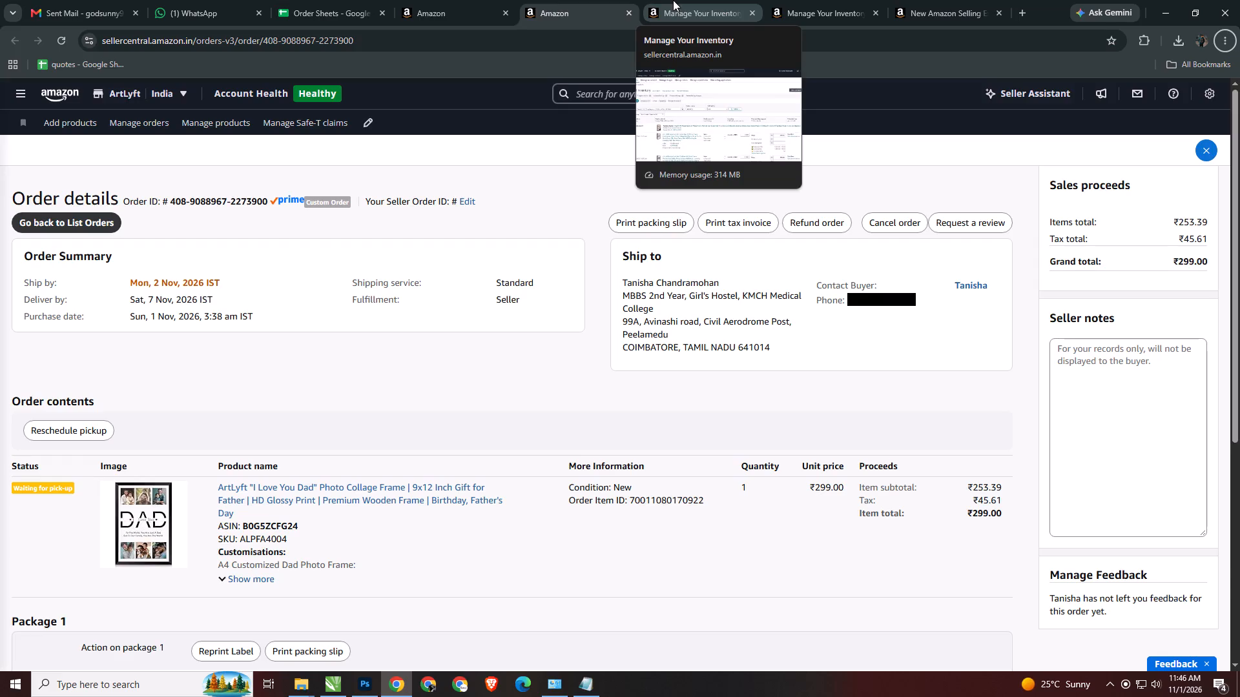
{"action": "left_click", "coordinate": [256, 379]}
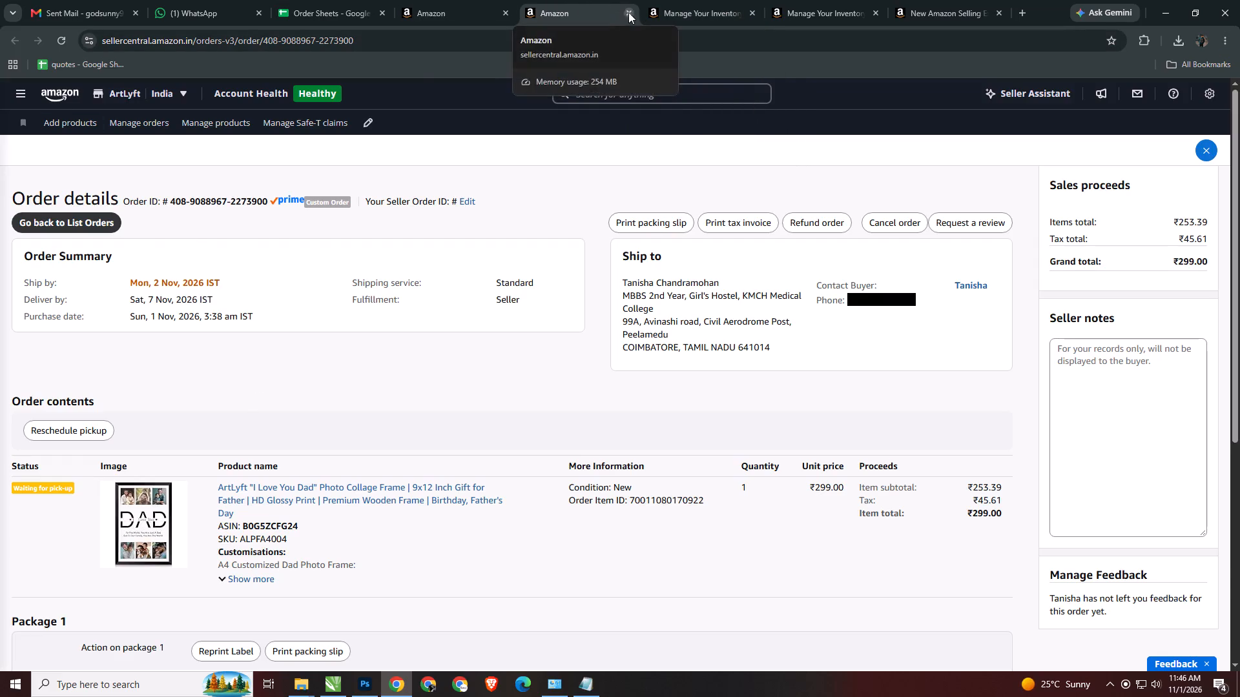
{"action": "left_click", "coordinate": [628, 12]}
Check the open Seller Central inventory tabs and open Manage Safe-T claims from the first Manage Your Inventory tab.
{"action": "left_click", "coordinate": [607, 4]}
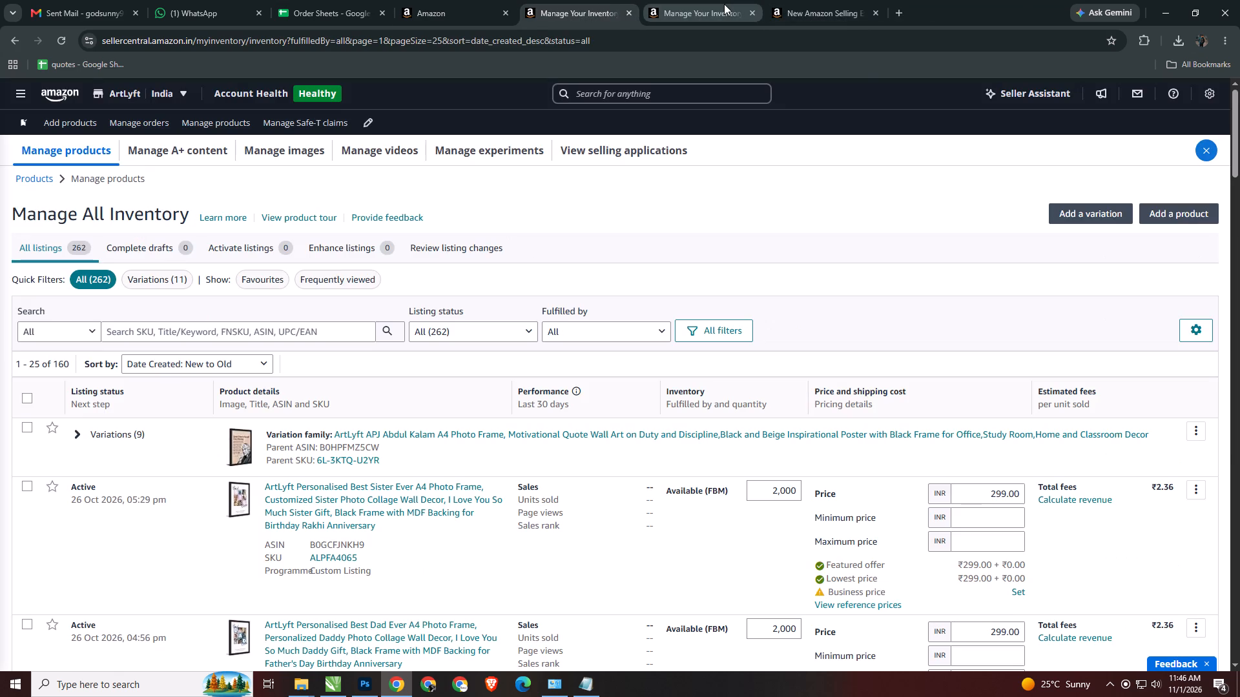
{"action": "left_click", "coordinate": [724, 4]}
{"action": "left_click", "coordinate": [777, 1]}
{"action": "left_click", "coordinate": [596, 0]}
{"action": "left_click", "coordinate": [670, 0]}
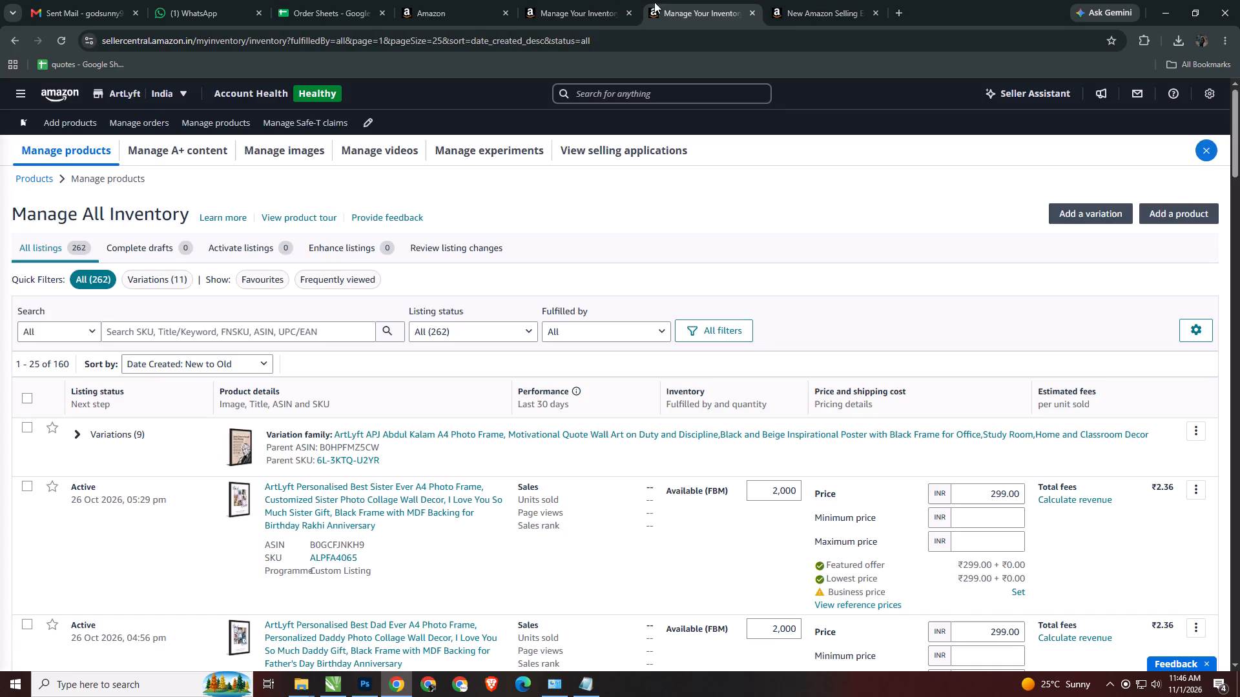
{"action": "left_click", "coordinate": [586, 7]}
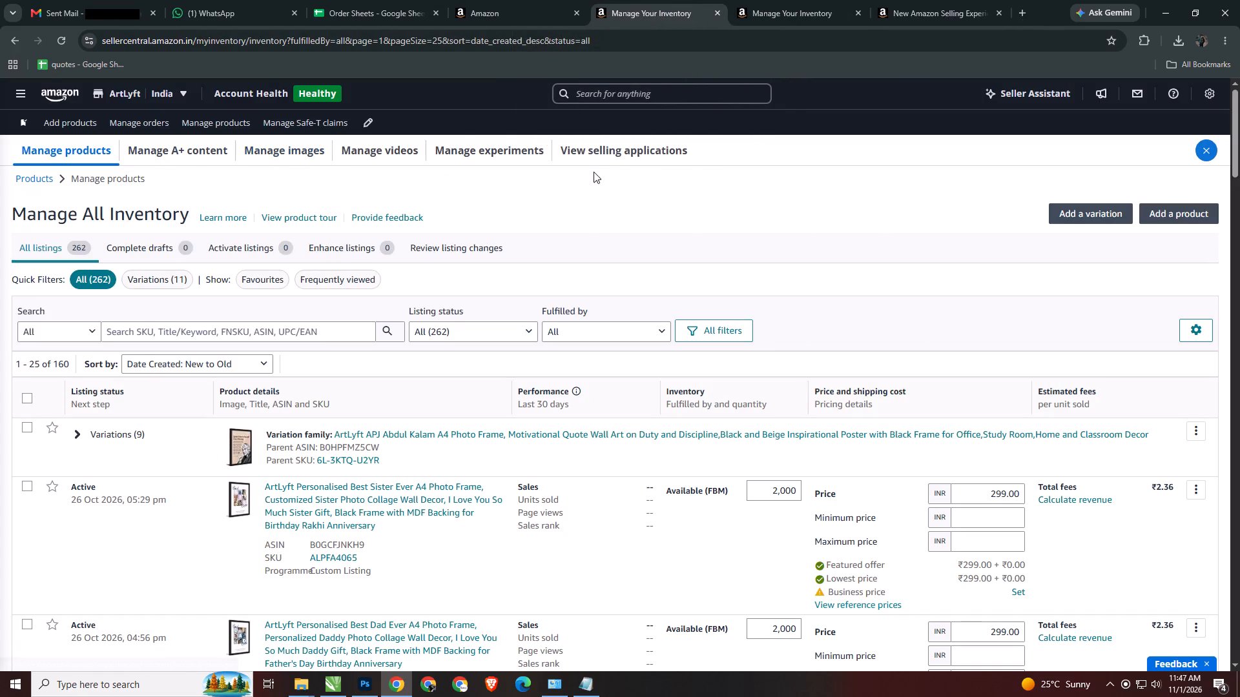
{"action": "left_click", "coordinate": [291, 122]}
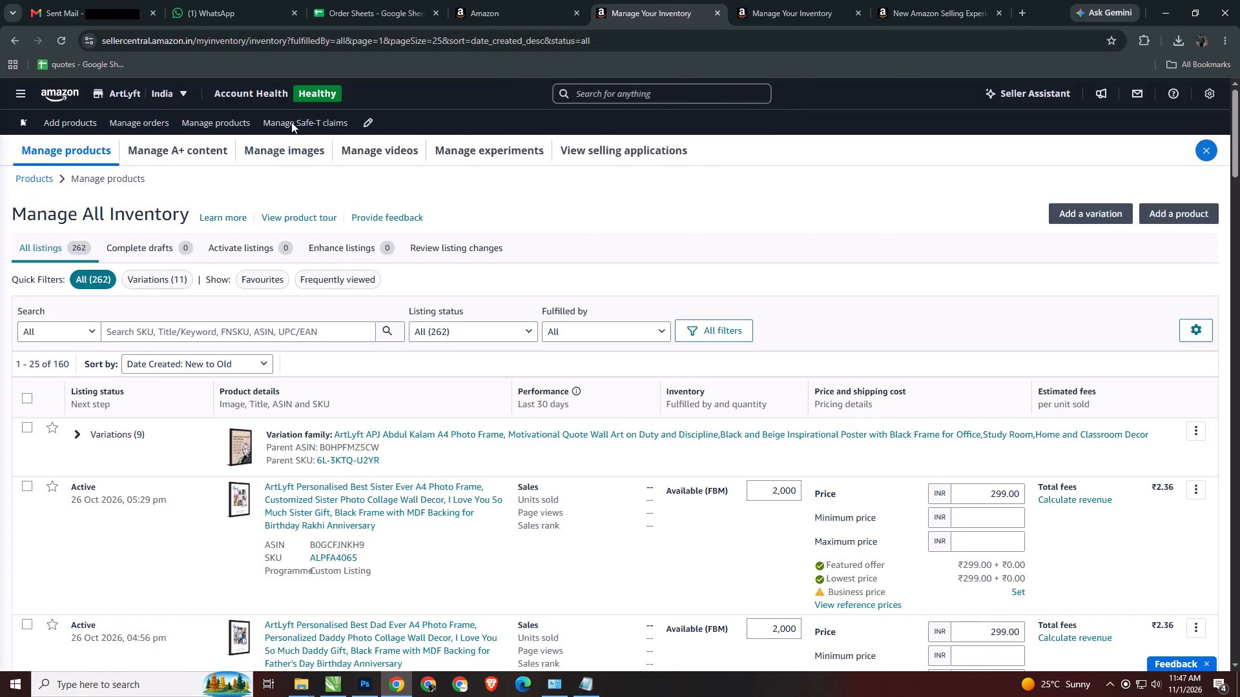
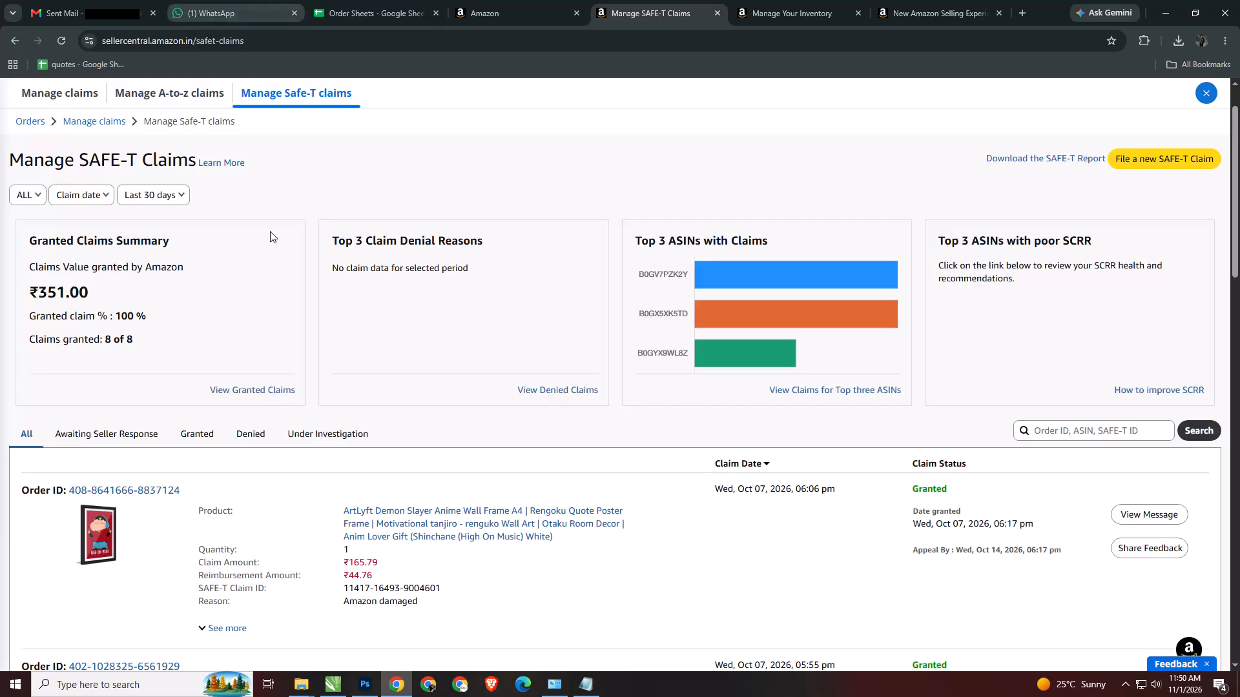
Start a new SAFE-T claim with Easy Ship/ Self Ship/ Seller Flex as the fulfillment channel.
{"action": "scroll", "coordinate": [289, 243], "scroll_direction": "down", "scroll_amount": 7}
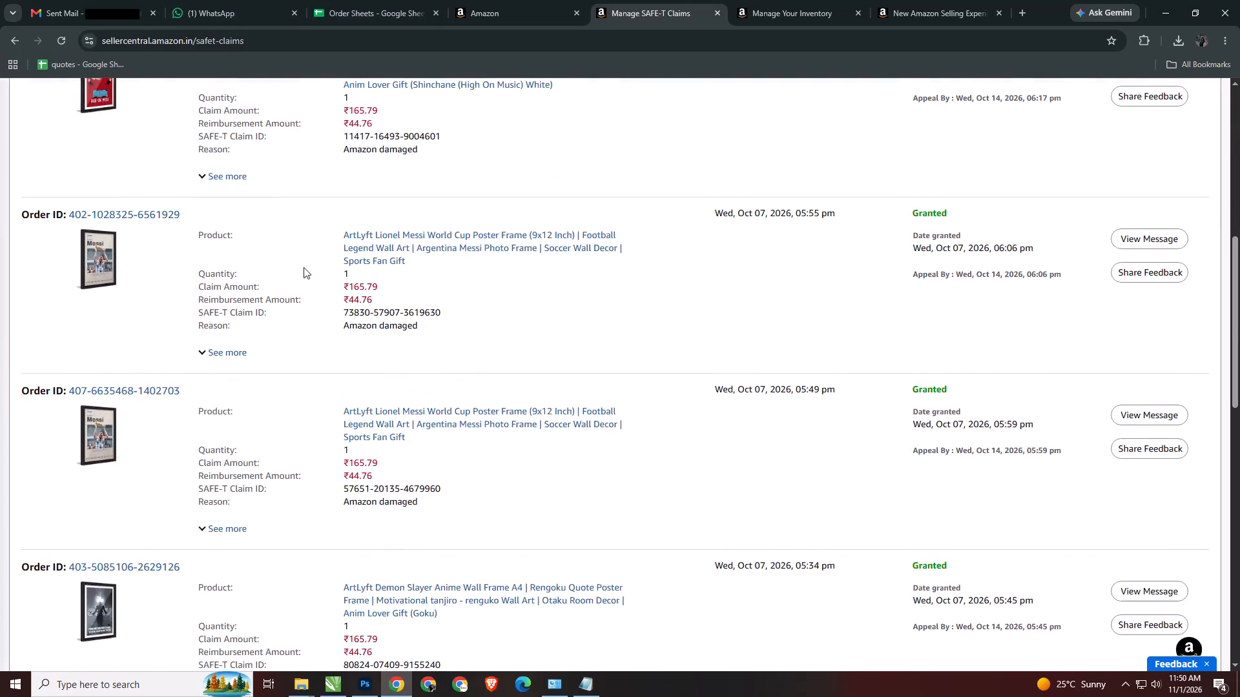
{"action": "scroll", "coordinate": [304, 267], "scroll_direction": "down", "scroll_amount": 4}
{"action": "scroll", "coordinate": [419, 298], "scroll_direction": "up", "scroll_amount": 14}
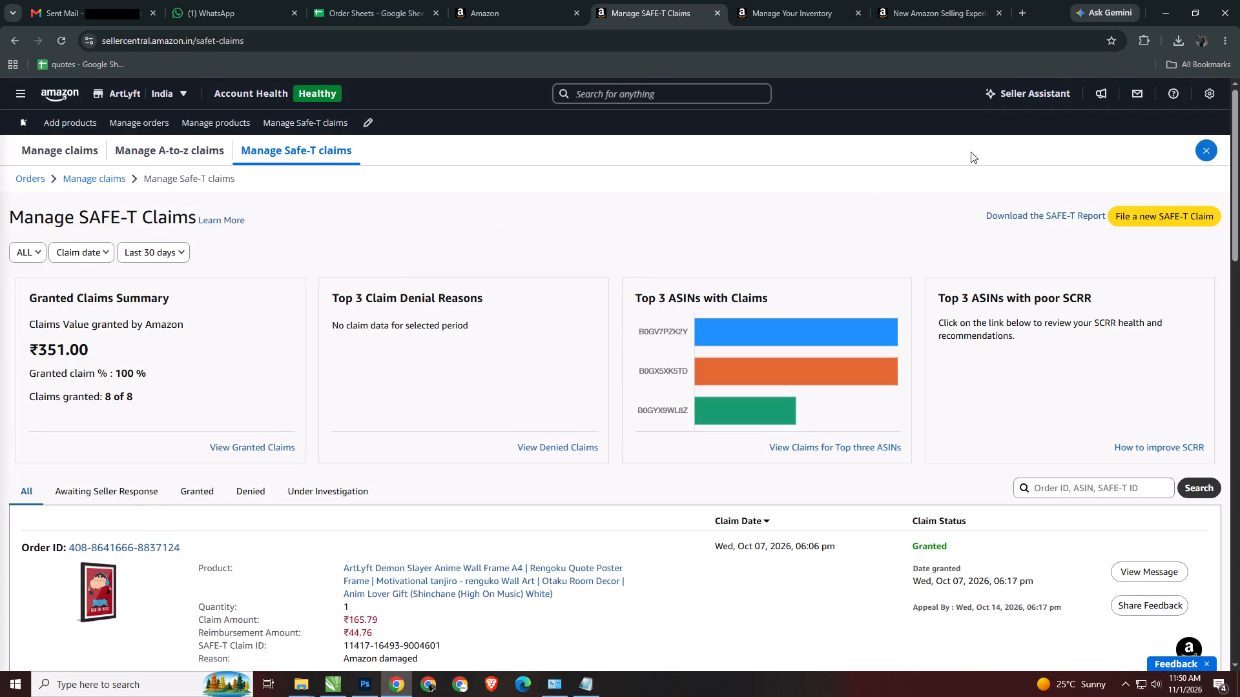
{"action": "left_click", "coordinate": [1171, 214]}
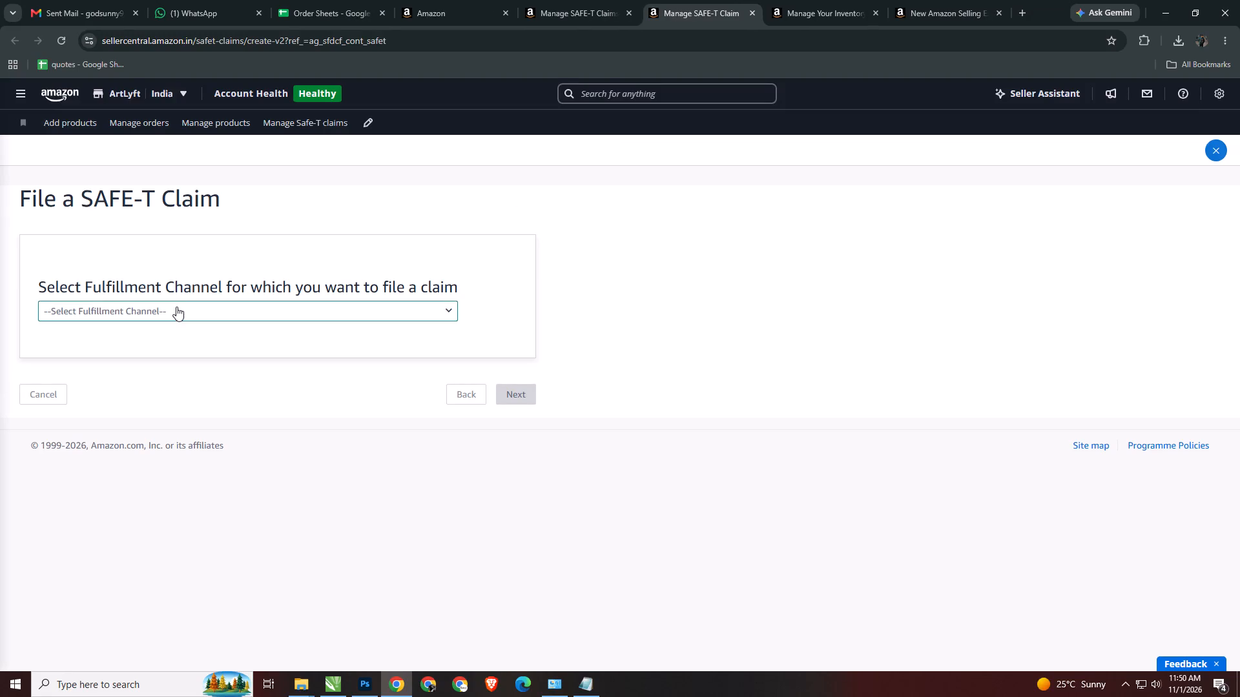
{"action": "left_click", "coordinate": [177, 307]}
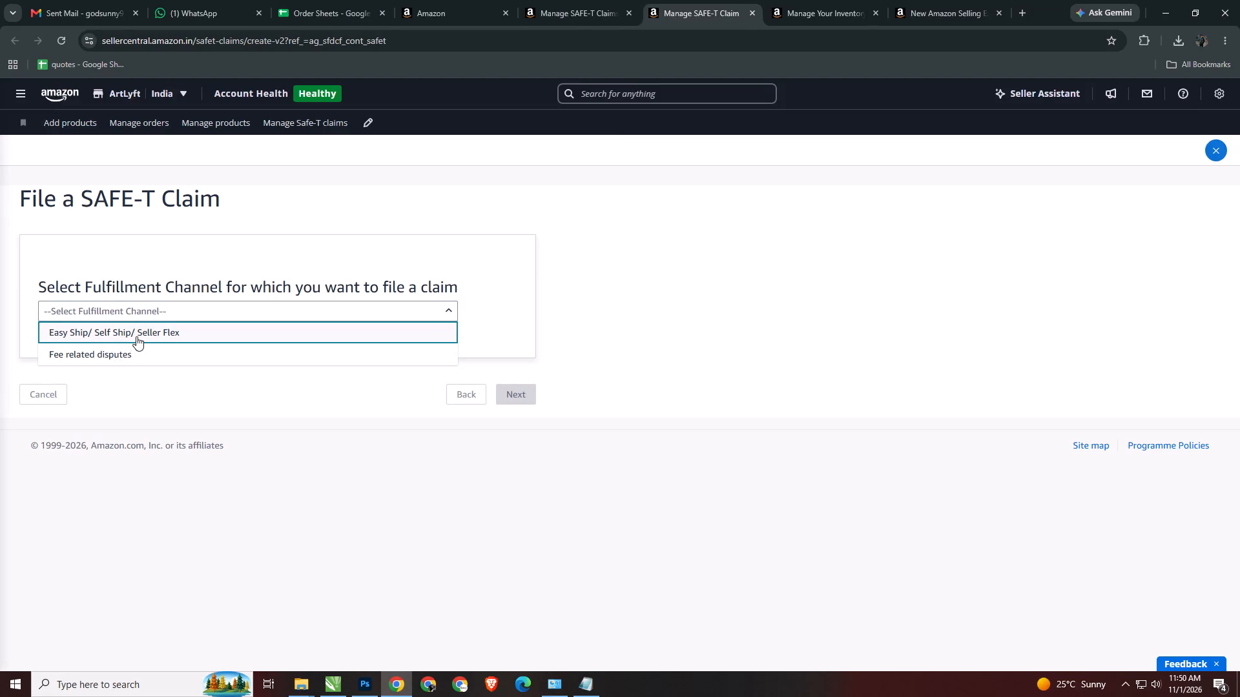
{"action": "left_click", "coordinate": [136, 336]}
{"action": "left_click", "coordinate": [513, 393]}
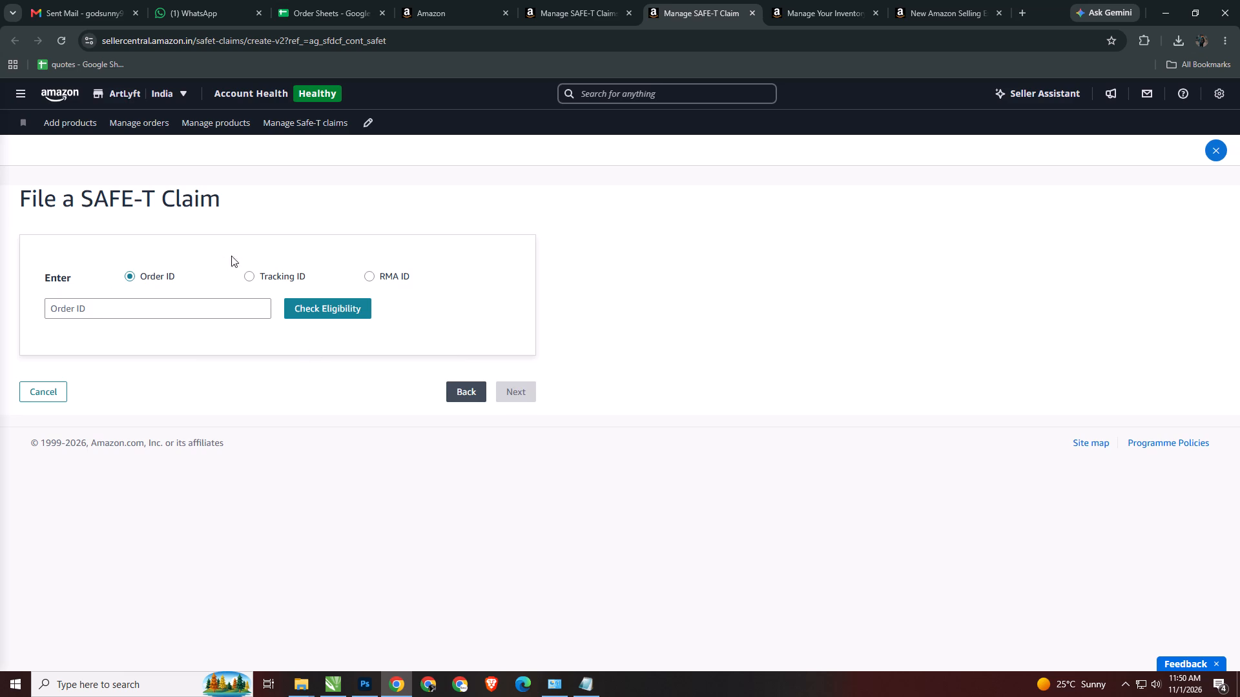
{"action": "left_click", "coordinate": [276, 279]}
{"action": "left_click", "coordinate": [173, 307]}
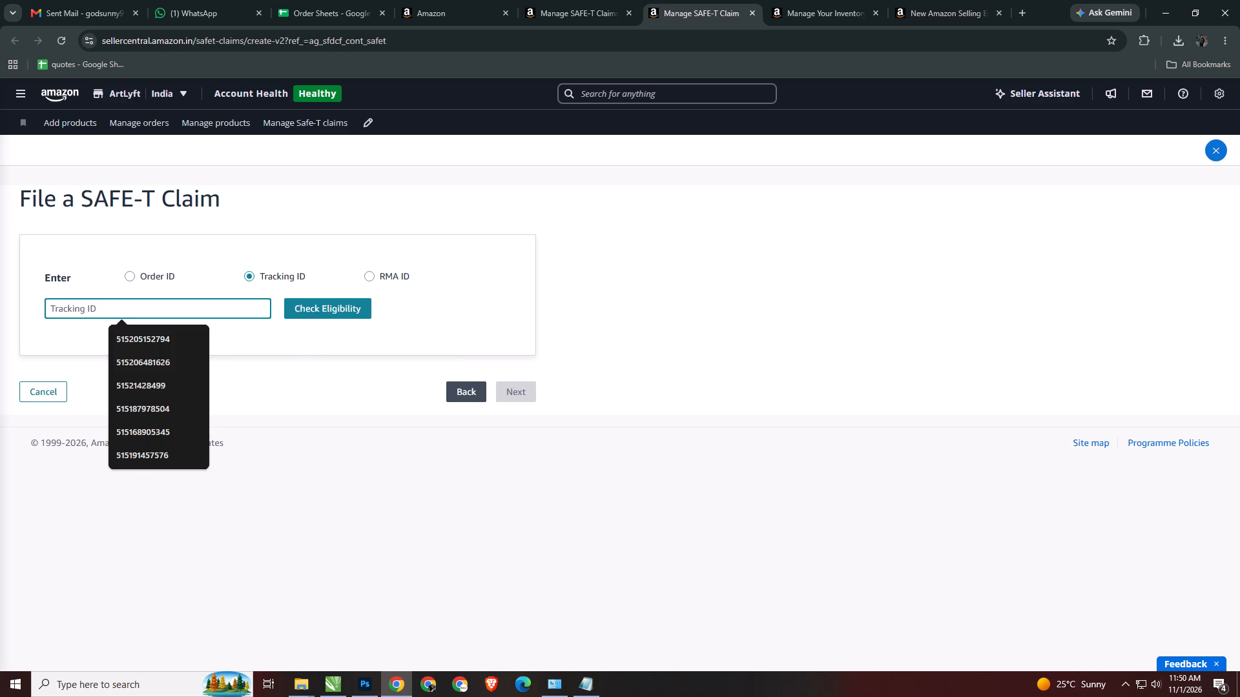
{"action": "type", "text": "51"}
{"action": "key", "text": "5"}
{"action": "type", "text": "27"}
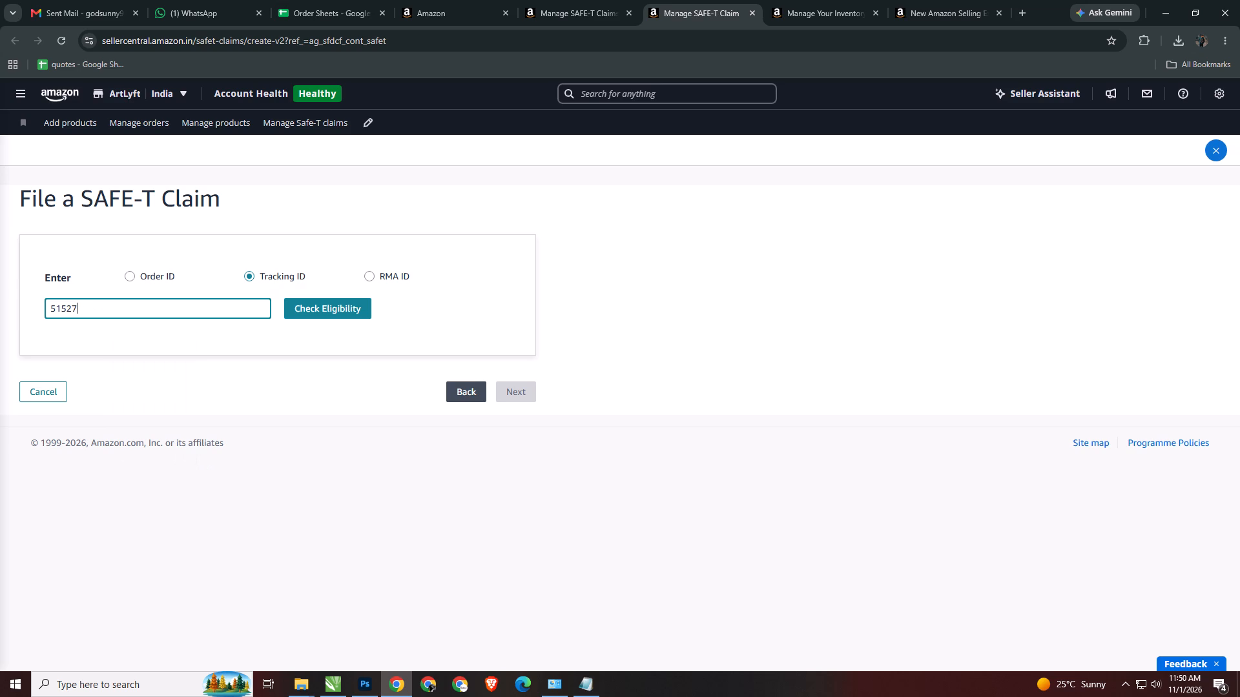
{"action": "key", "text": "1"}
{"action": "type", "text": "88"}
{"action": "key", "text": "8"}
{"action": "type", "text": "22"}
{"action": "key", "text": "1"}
{"action": "left_click", "coordinate": [331, 309]}
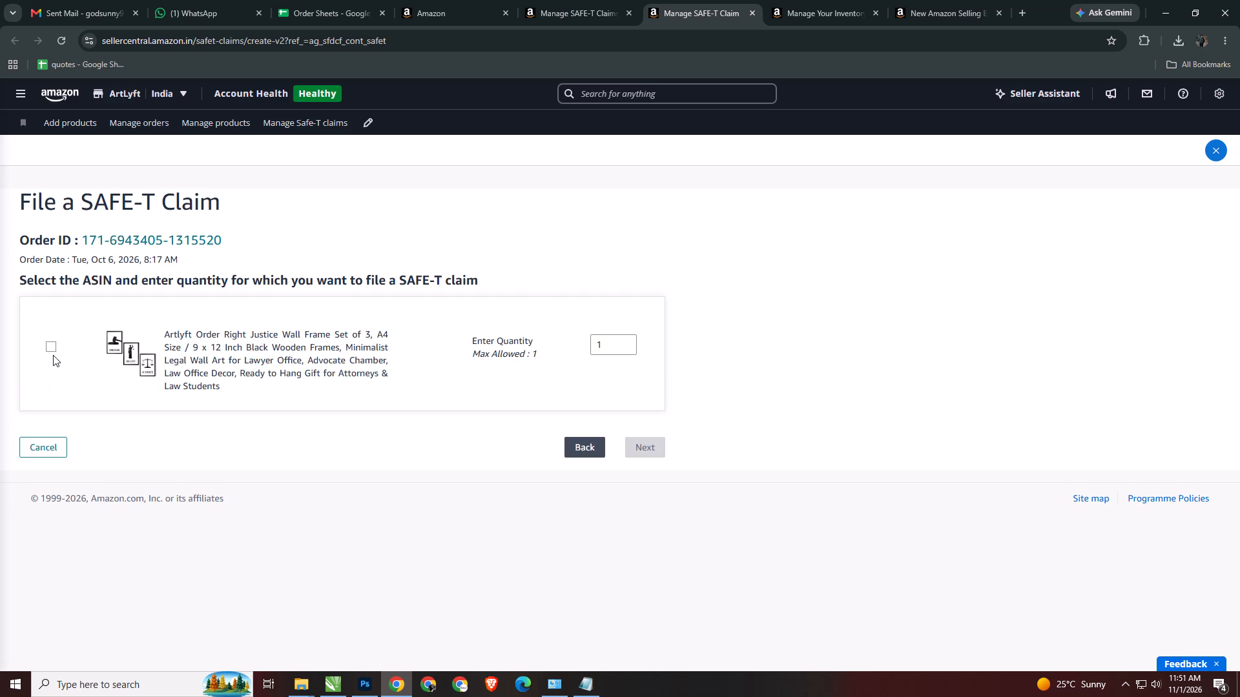
Select the Right Justice Wall Frame set and submit the reason "I received damaged/ used item" with sub-reason "Product heavily damaged".
{"action": "left_click", "coordinate": [53, 345]}
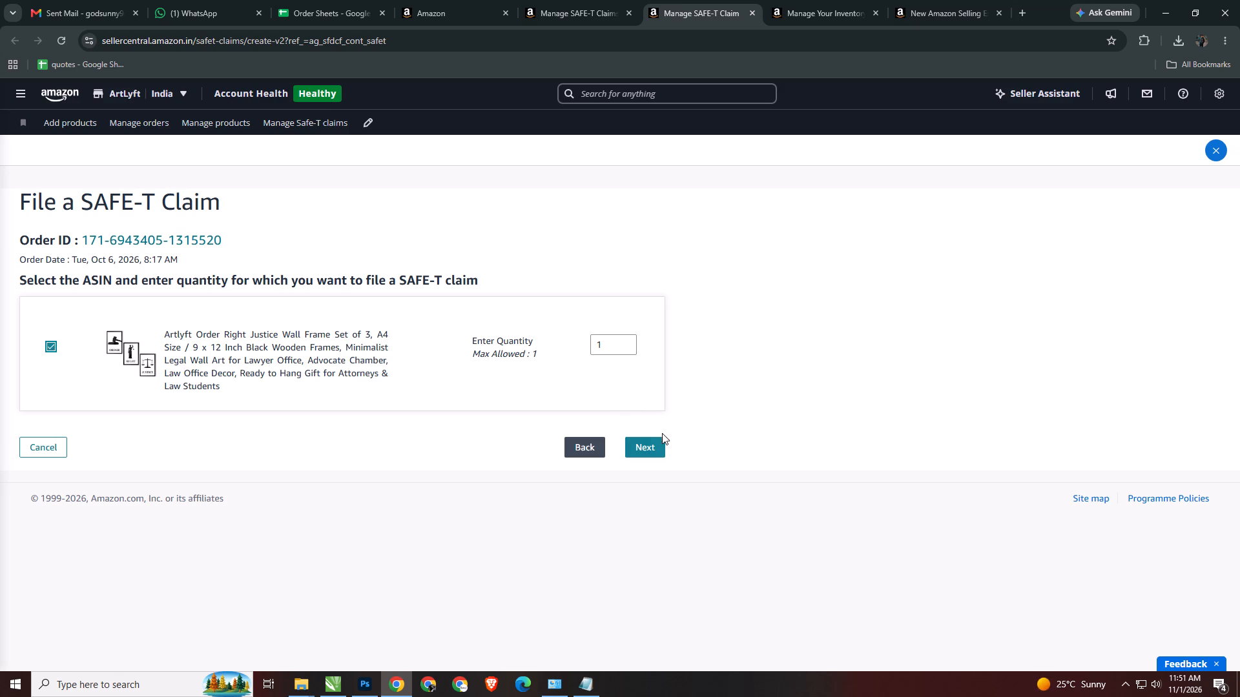
{"action": "left_click", "coordinate": [659, 445]}
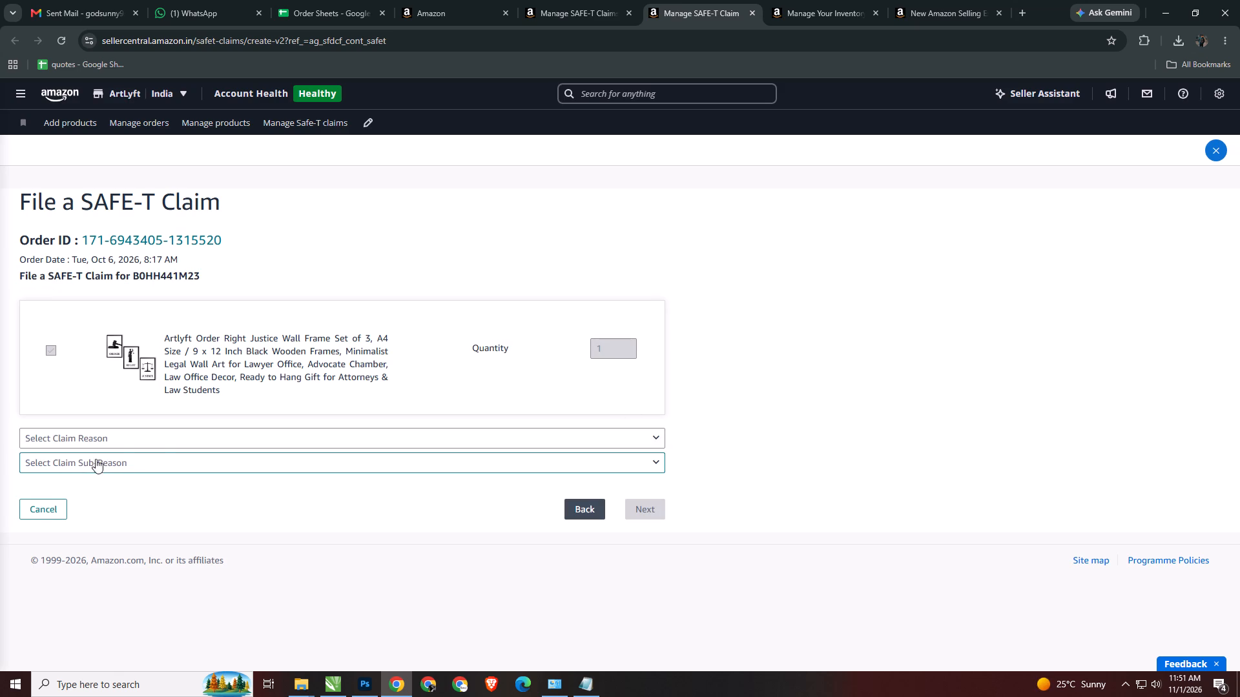
{"action": "left_click", "coordinate": [161, 436]}
{"action": "left_click", "coordinate": [73, 460]}
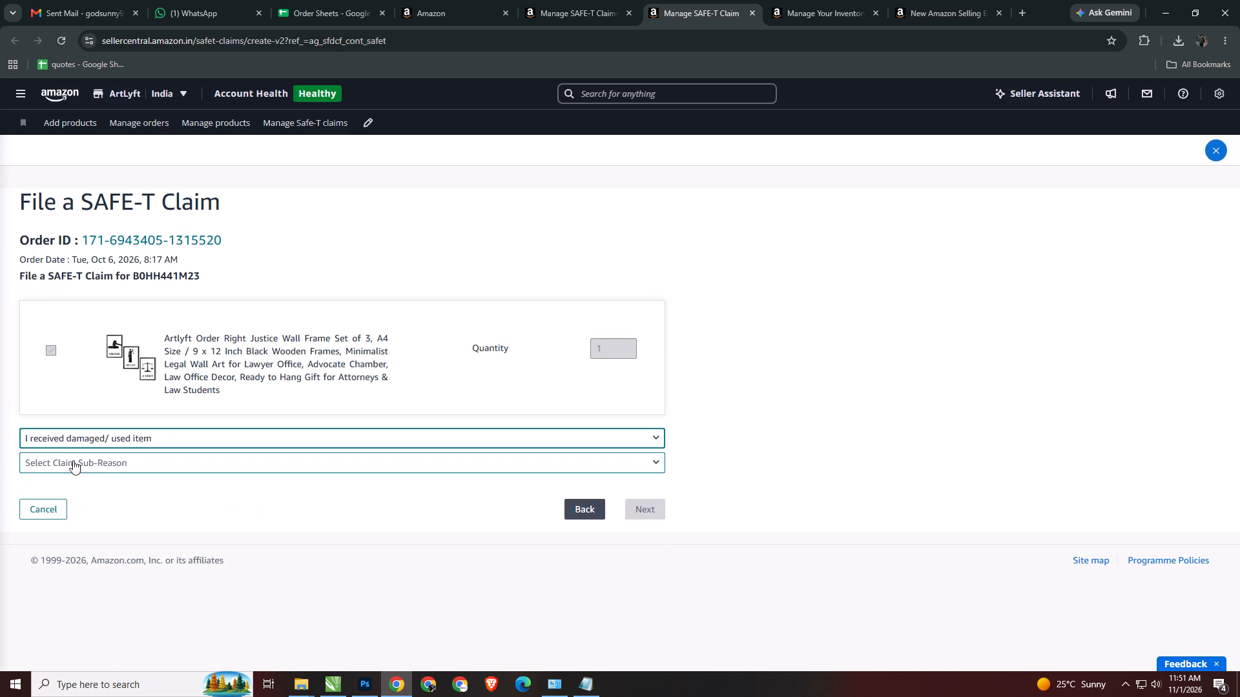
{"action": "left_click", "coordinate": [73, 468]}
{"action": "left_click", "coordinate": [93, 490]}
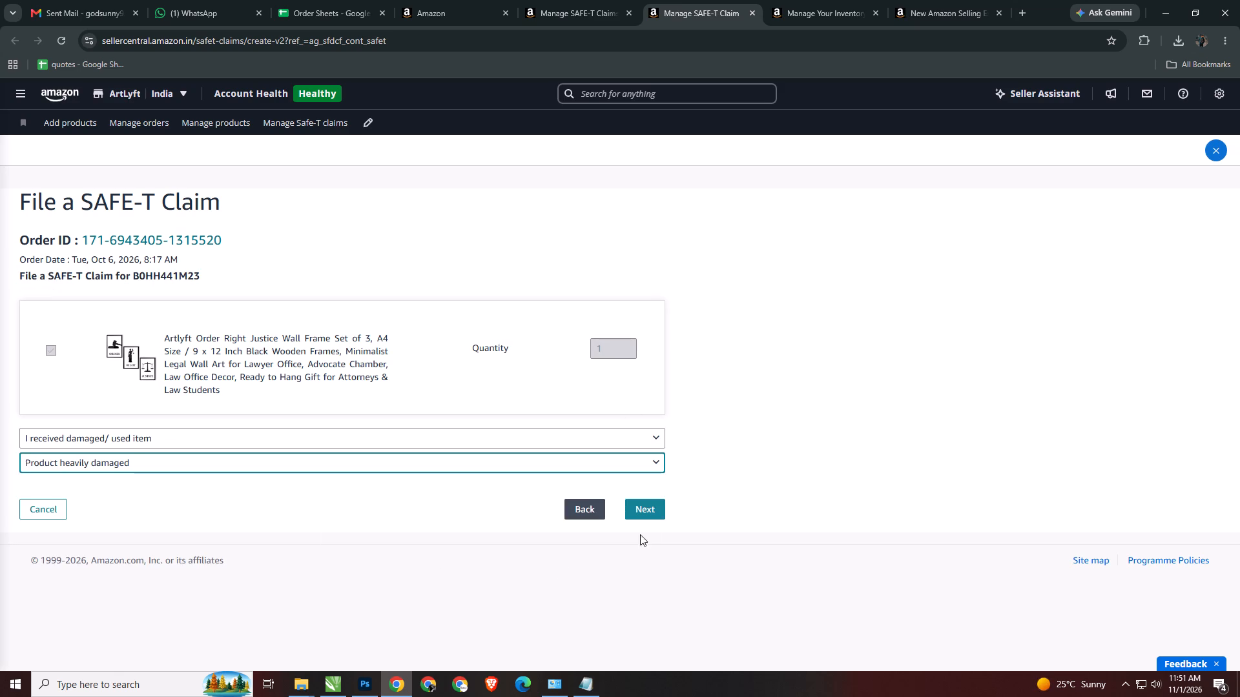
{"action": "left_click", "coordinate": [657, 514]}
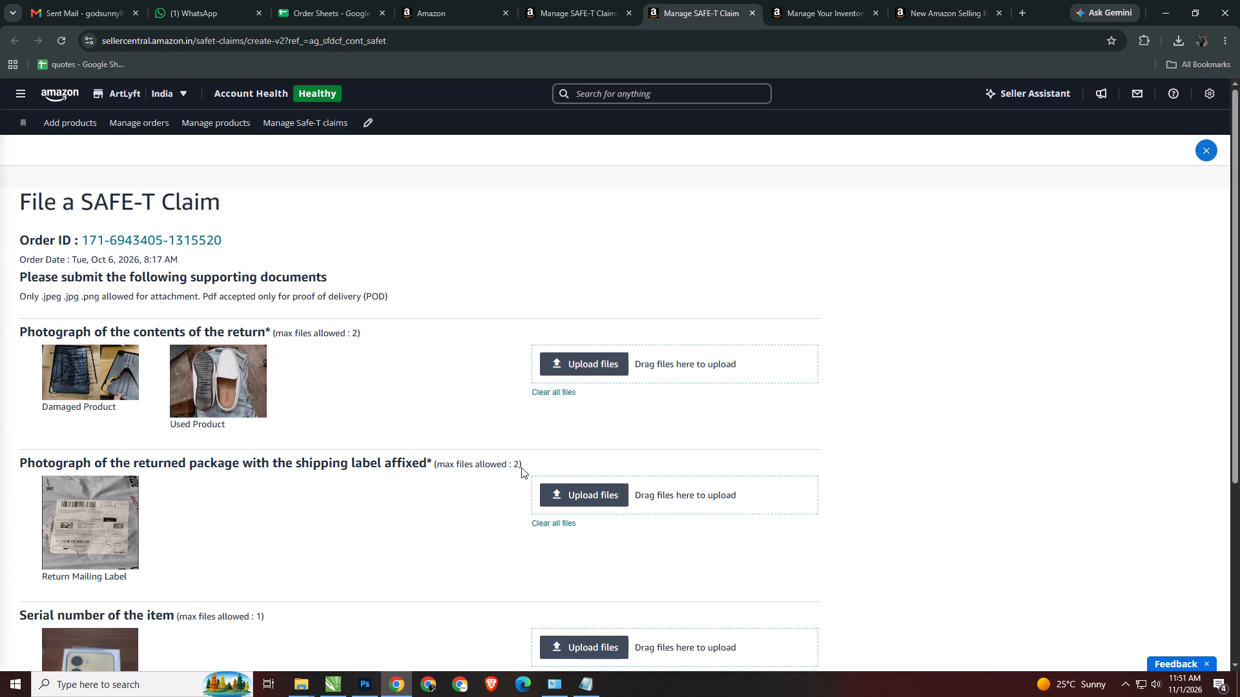
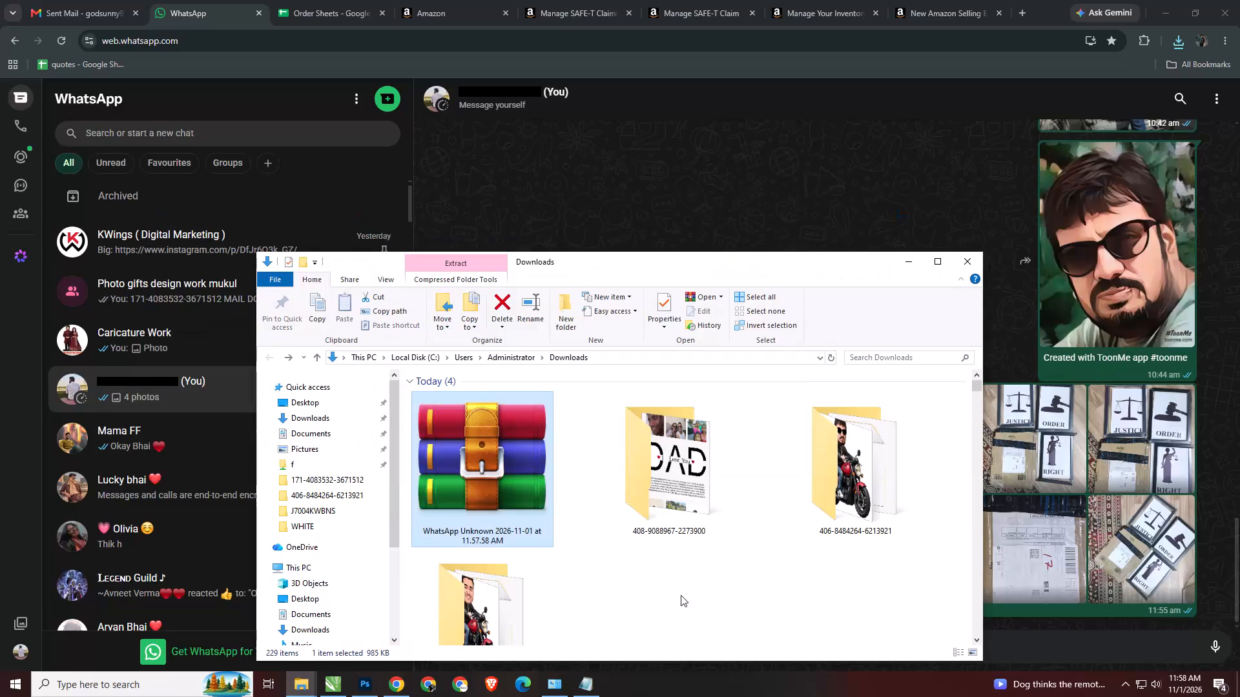
Extract the WhatsApp Unknown 2026-11-01 at 11.57.58 AM archive in Downloads into a folder of the same name and delete the archive.
{"action": "left_click", "coordinate": [927, 263]}
{"action": "right_click", "coordinate": [256, 230]}
{"action": "left_click", "coordinate": [308, 285]}
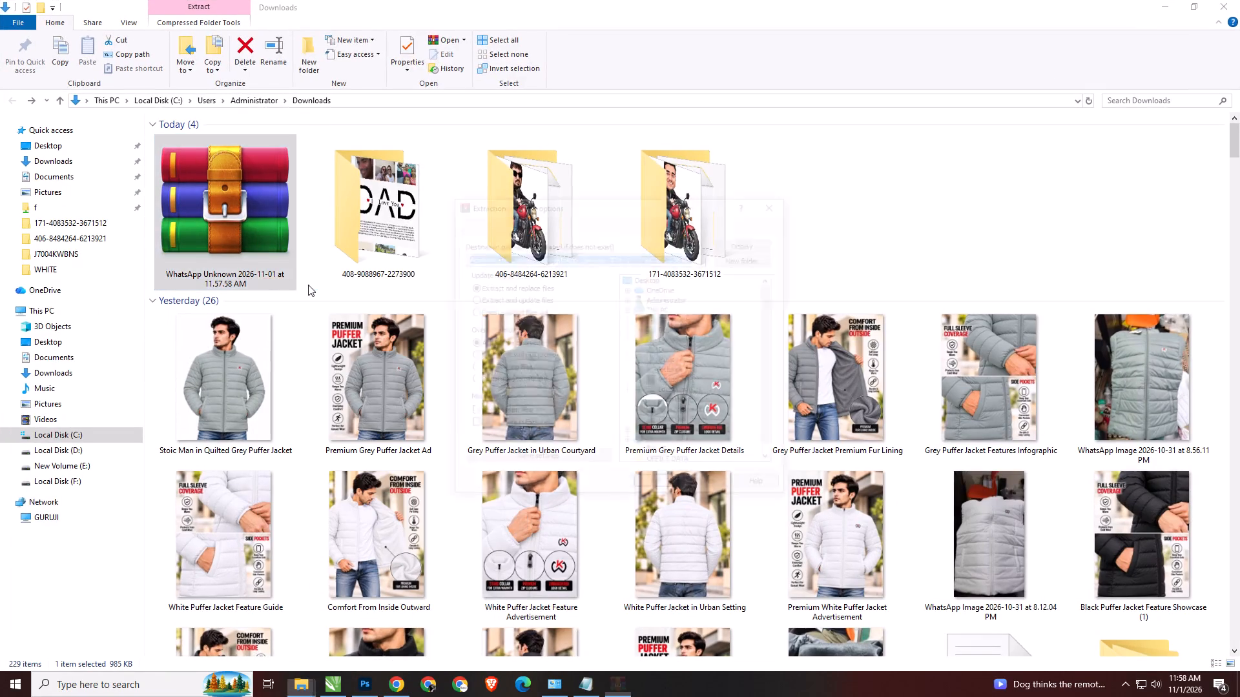
{"action": "key", "text": "Return"}
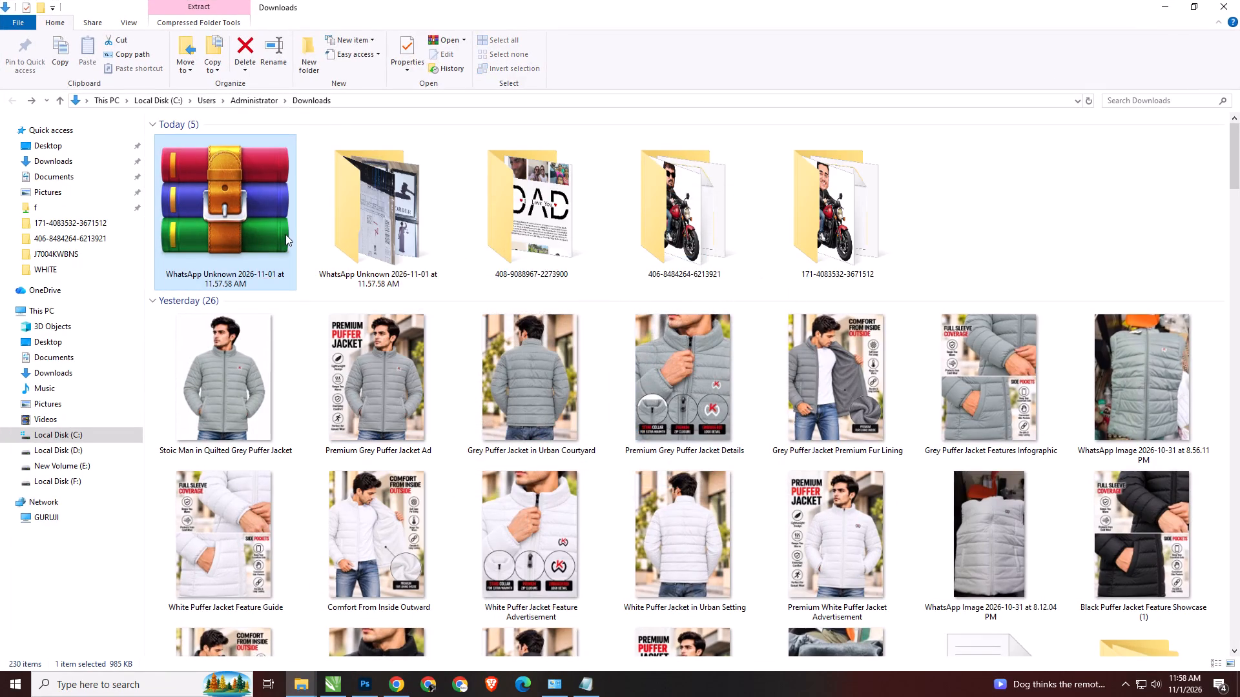
{"action": "key", "text": "Delete"}
Open the extracted WhatsApp Unknown 2026-11-01 at 11.57.58 AM folder and show its images as extra large icons.
{"action": "double_click", "coordinate": [220, 203]}
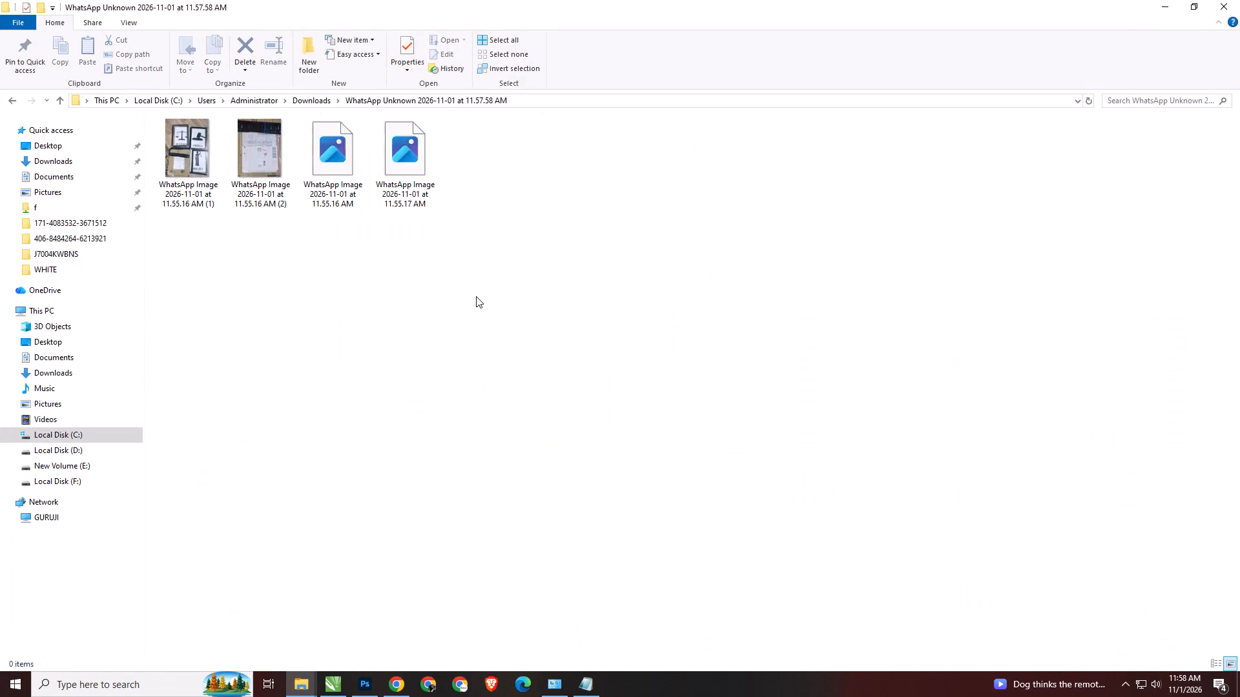
{"action": "left_click", "coordinate": [476, 296]}
{"action": "right_click_drag", "start_coordinate": [476, 296], "coordinate": [490, 296]}
{"action": "left_click", "coordinate": [544, 297]}
{"action": "left_click_drag", "start_coordinate": [543, 301], "coordinate": [555, 301]}
{"action": "left_click", "coordinate": [646, 301]}
{"action": "left_click", "coordinate": [632, 415]}
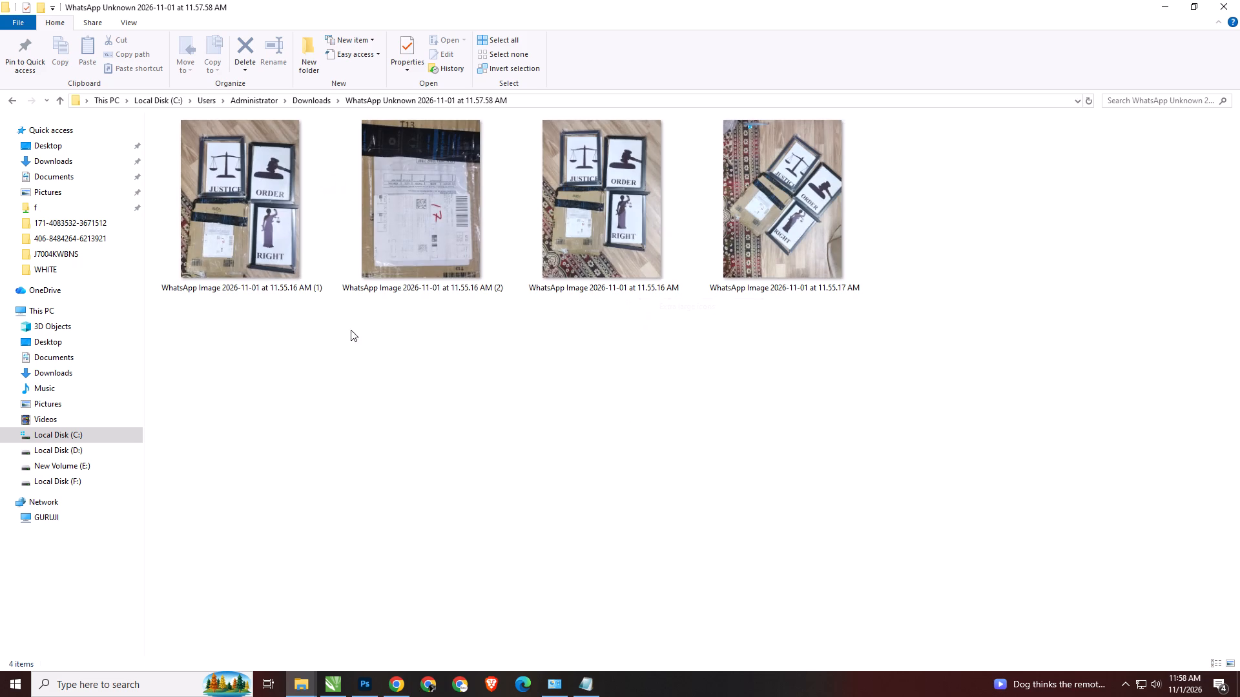
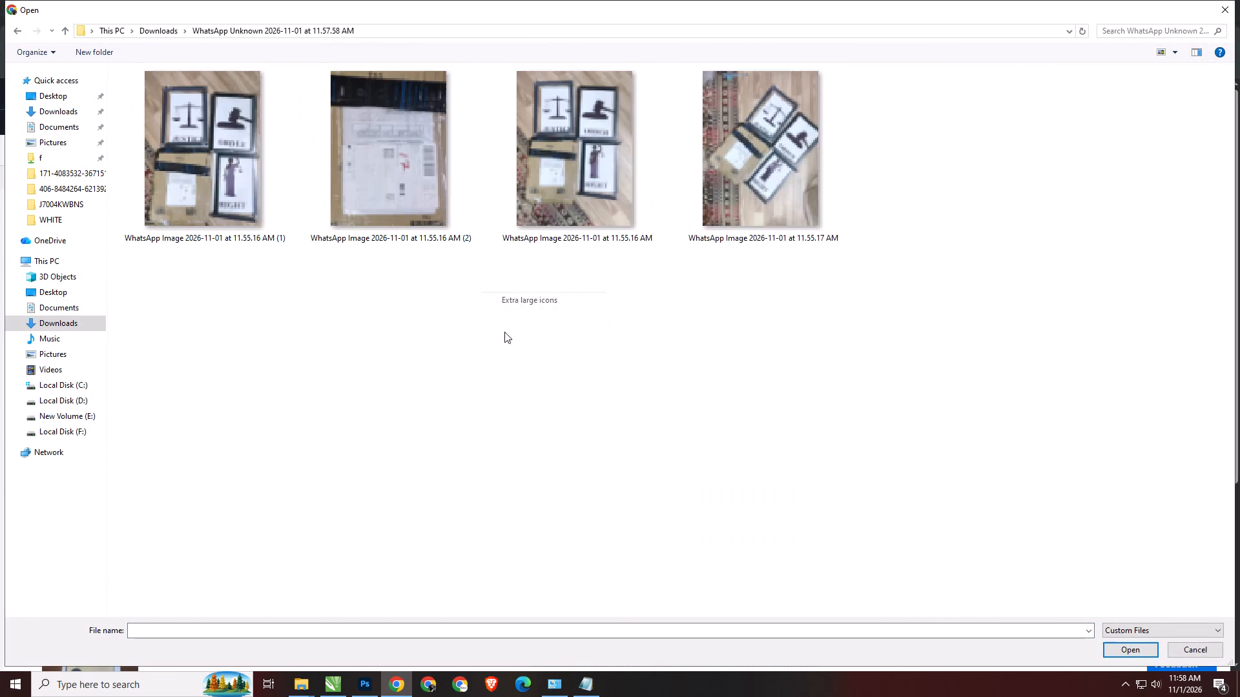
Attach the WhatsApp images from 11.55.16 AM (unnumbered) and 11.55.17 AM as photographs of the contents of the return.
{"action": "left_click", "coordinate": [502, 375], "text": "alt"}
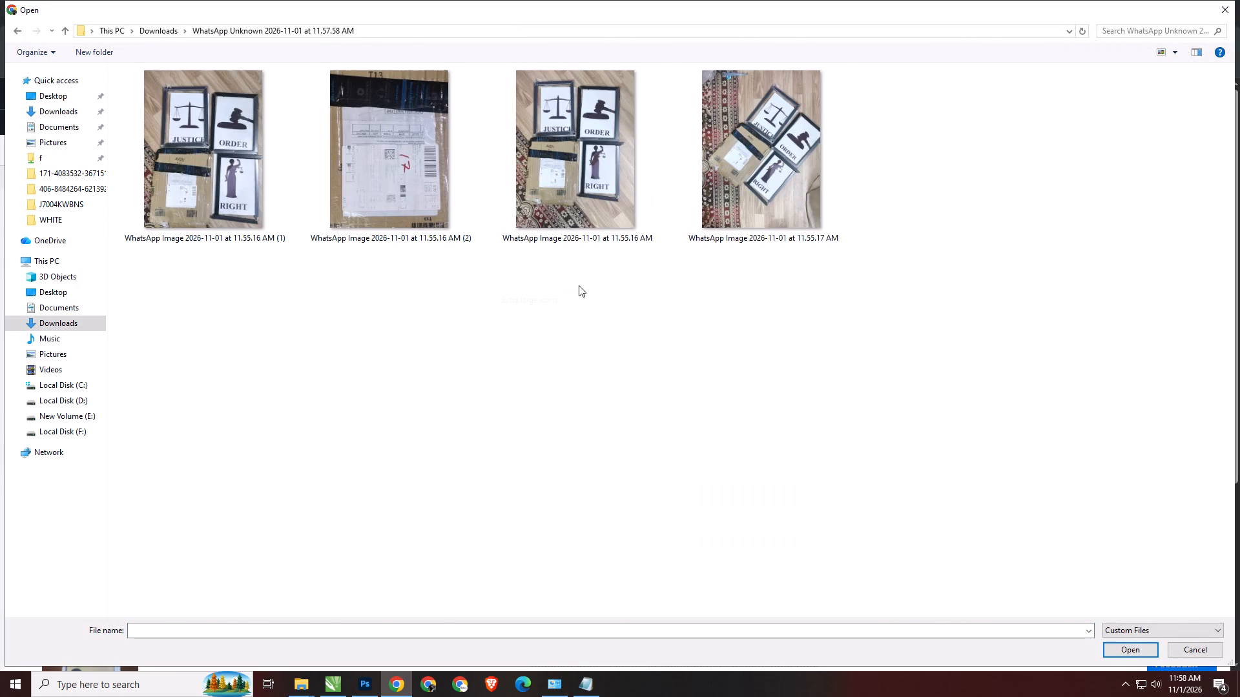
{"action": "left_click_drag", "start_coordinate": [579, 285], "coordinate": [915, 107], "text": "alt"}
{"action": "key", "text": "Return"}
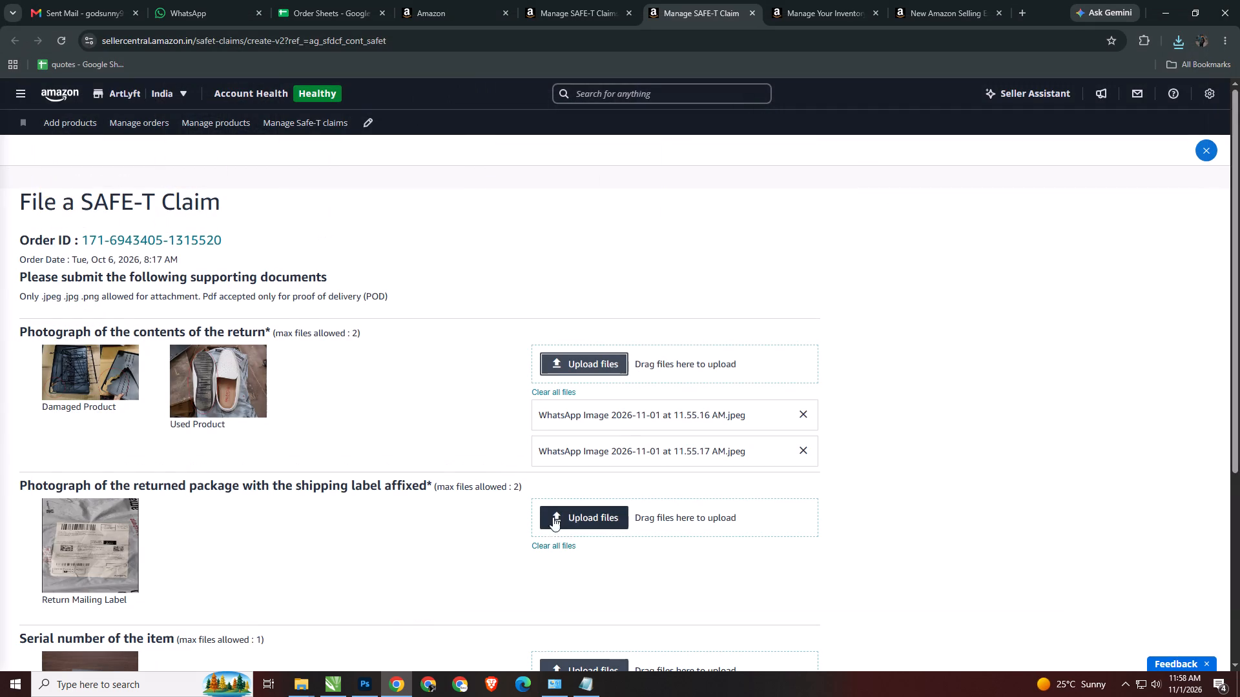
Attach the WhatsApp image 11.55.16 AM (2) as the photograph of the returned package with the shipping label affixed.
{"action": "scroll", "coordinate": [499, 510], "scroll_direction": "down", "scroll_amount": 2, "text": "alt"}
{"action": "left_click", "coordinate": [580, 387], "text": "alt"}
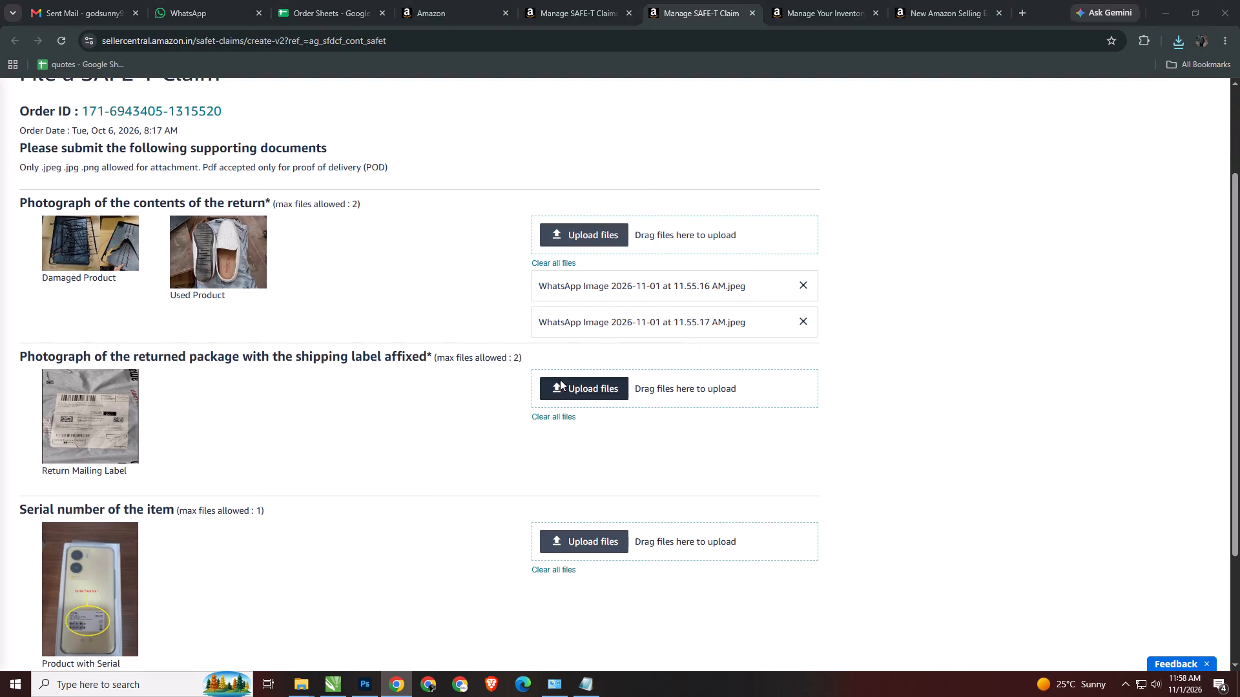
{"action": "left_click", "coordinate": [376, 188], "text": "alt"}
{"action": "key", "text": "Return"}
Attach the WhatsApp image 11.55.16 AM (1) as the item's serial number photo and submit the supporting documents.
{"action": "scroll", "coordinate": [623, 416], "scroll_direction": "down", "scroll_amount": 3, "text": "alt"}
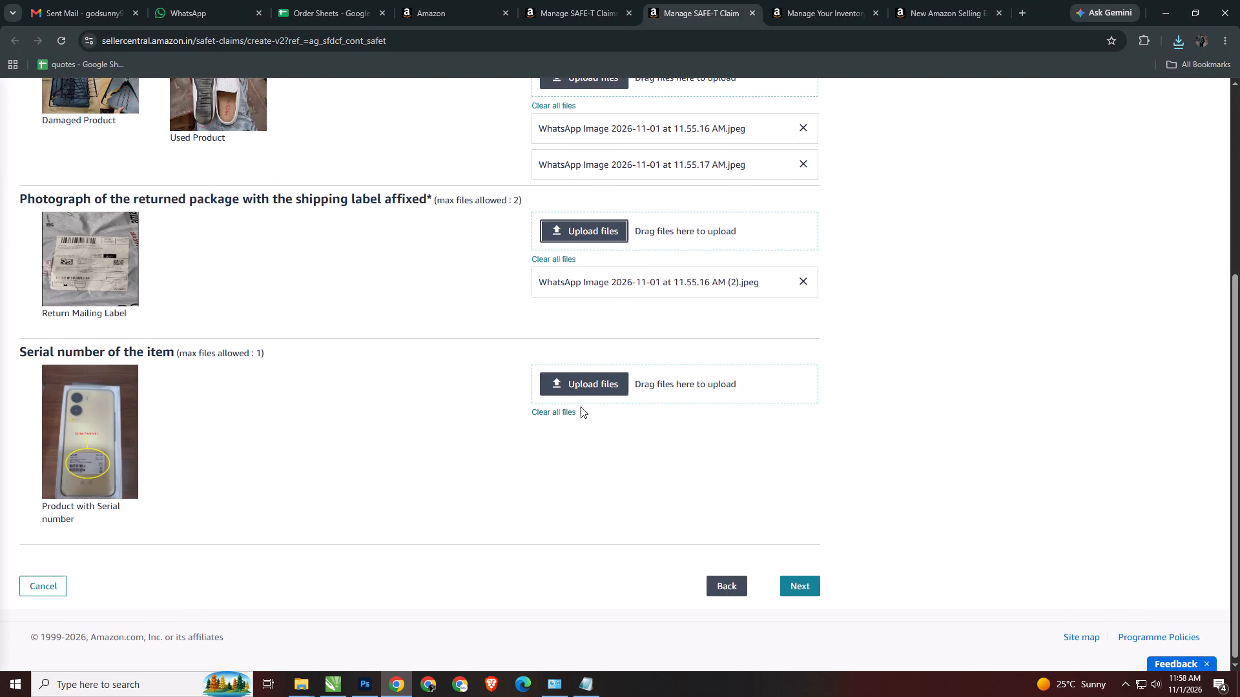
{"action": "left_click", "coordinate": [584, 383], "text": "alt"}
{"action": "left_click_drag", "start_coordinate": [201, 307], "coordinate": [226, 126], "text": "alt"}
{"action": "key", "text": "Return"}
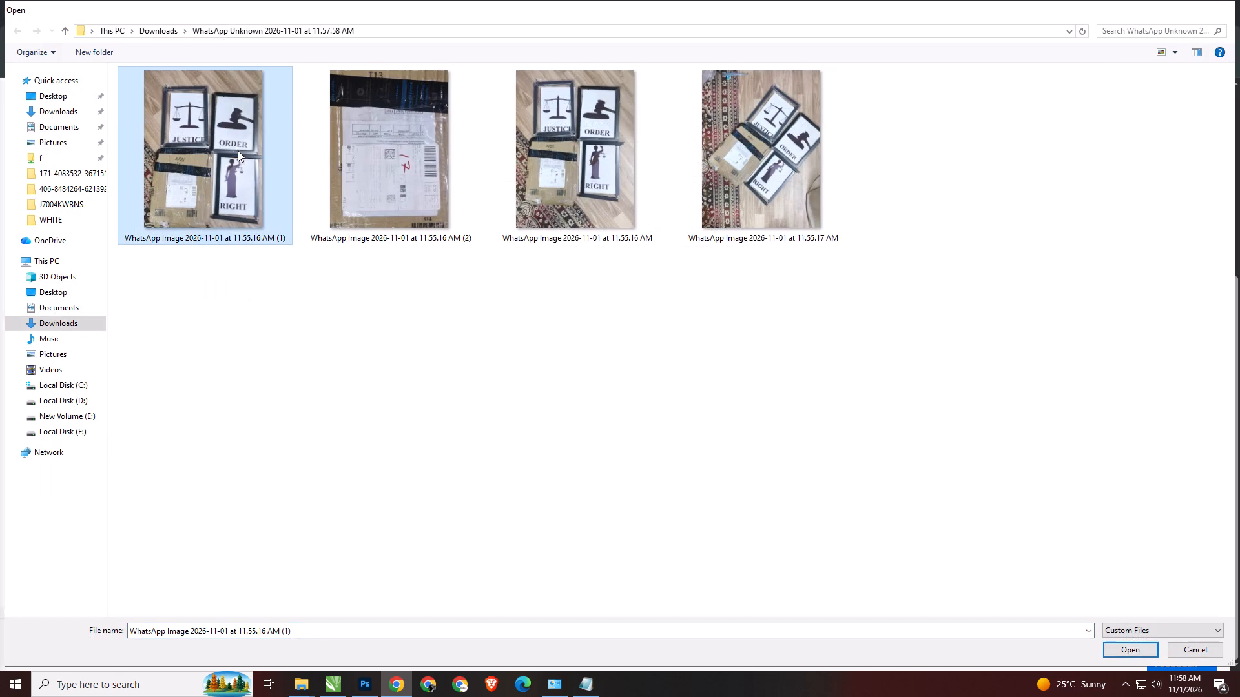
{"action": "scroll", "coordinate": [865, 509], "scroll_direction": "down", "scroll_amount": 3, "text": "alt"}
{"action": "left_click", "coordinate": [794, 581], "text": "alt"}
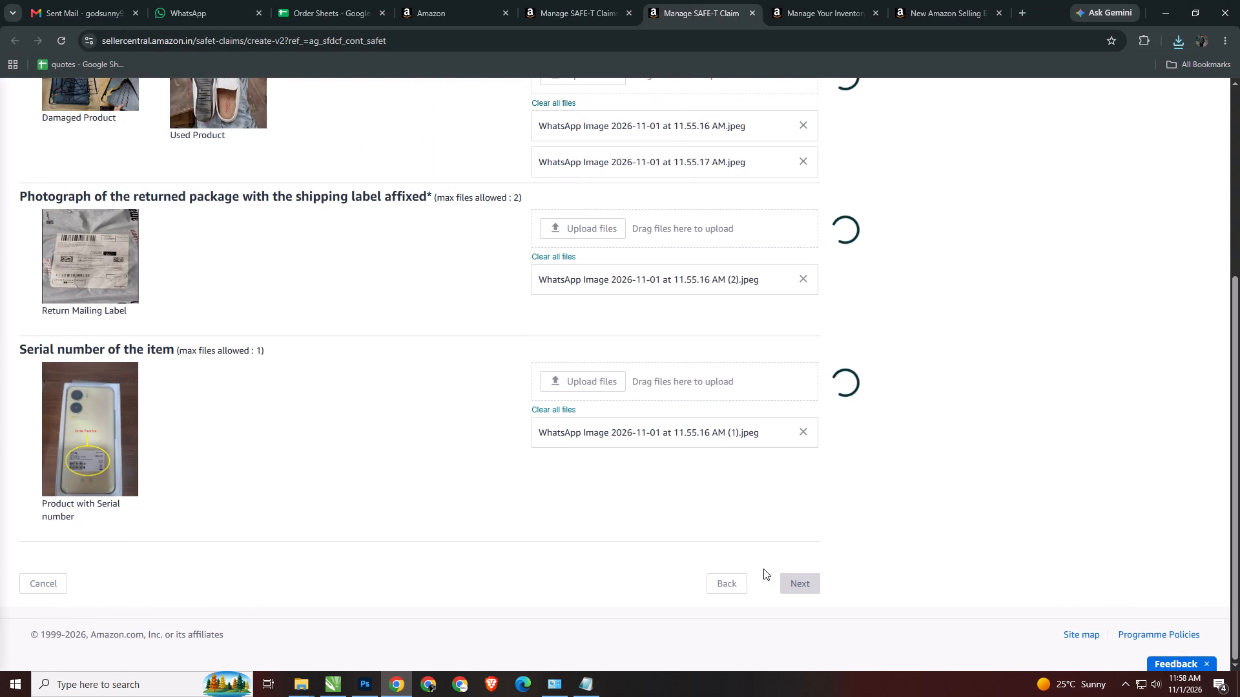
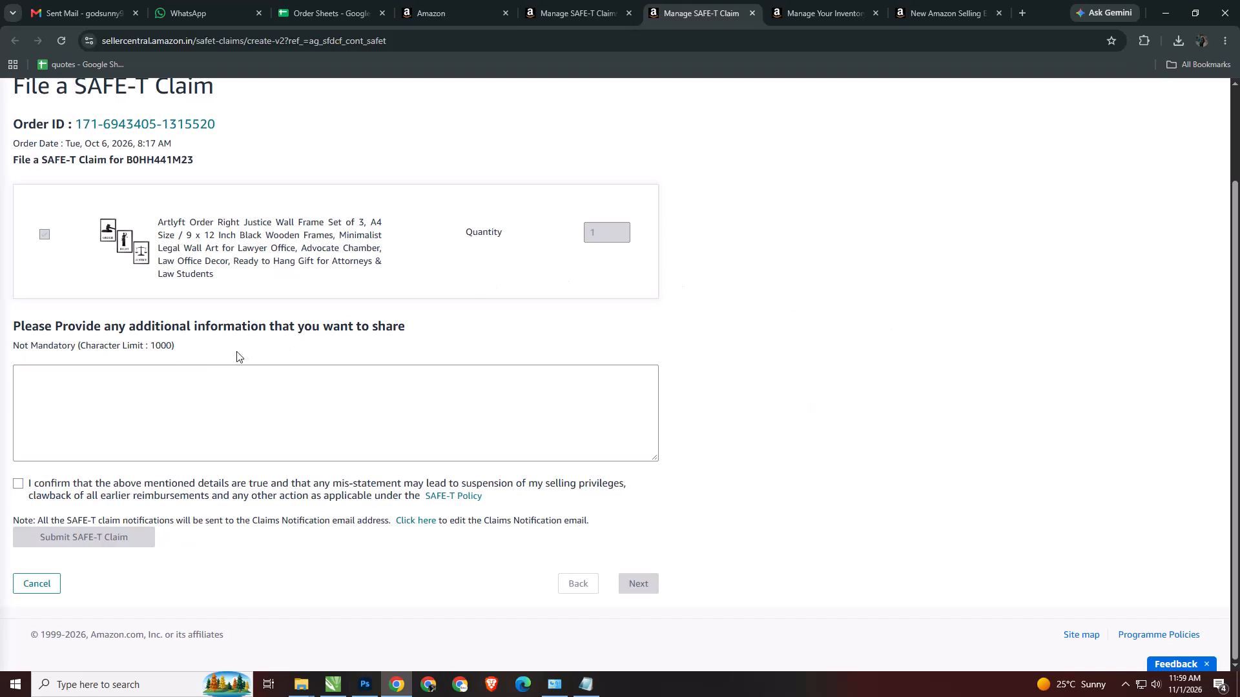
Add the additional information "Product is heavily damaged, i can't use it again for resell" to the claim, without a leading blank line.
{"action": "left_click", "coordinate": [176, 387], "text": "alt"}
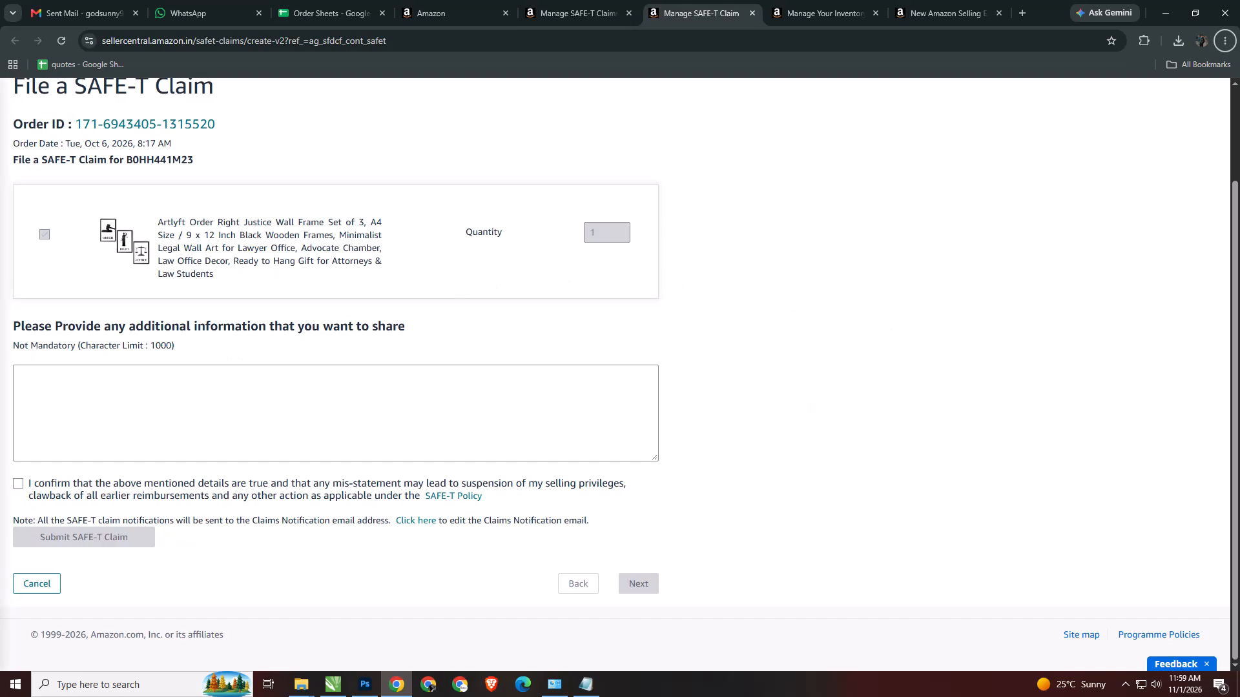
{"action": "key", "text": "ctrl+v"}
{"action": "left_click", "coordinate": [250, 407]}
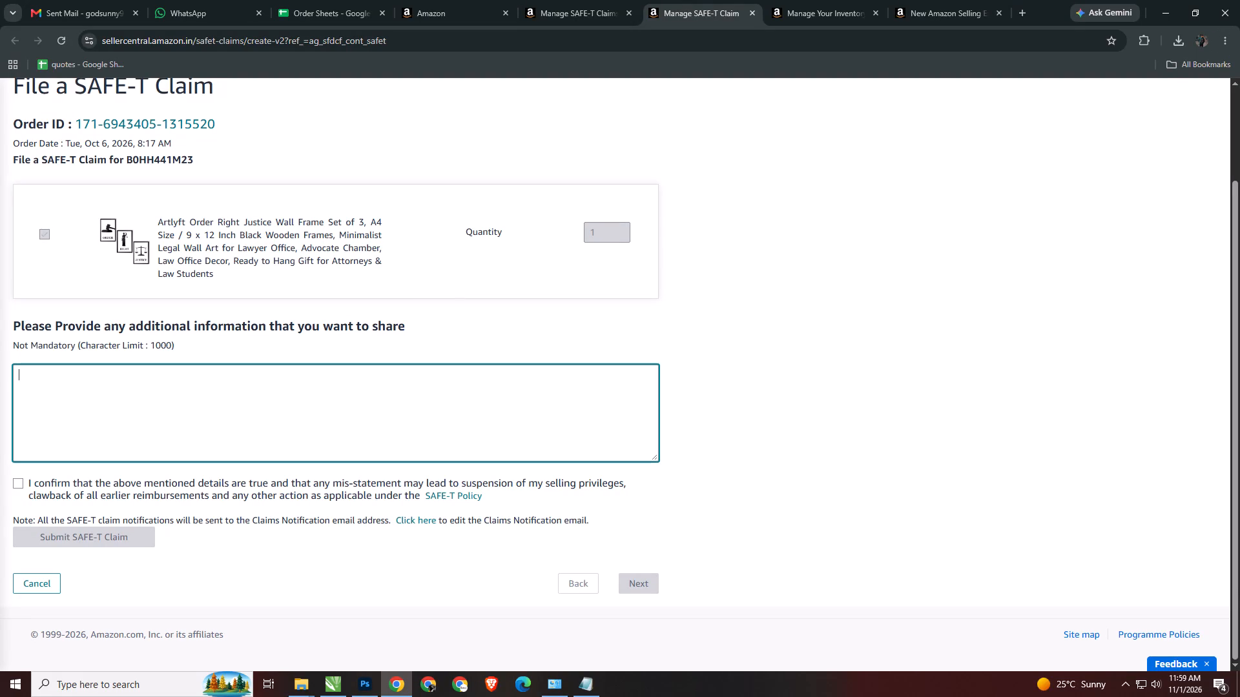
{"action": "key", "text": "ctrl+v"}
{"action": "left_click", "coordinate": [15, 385]}
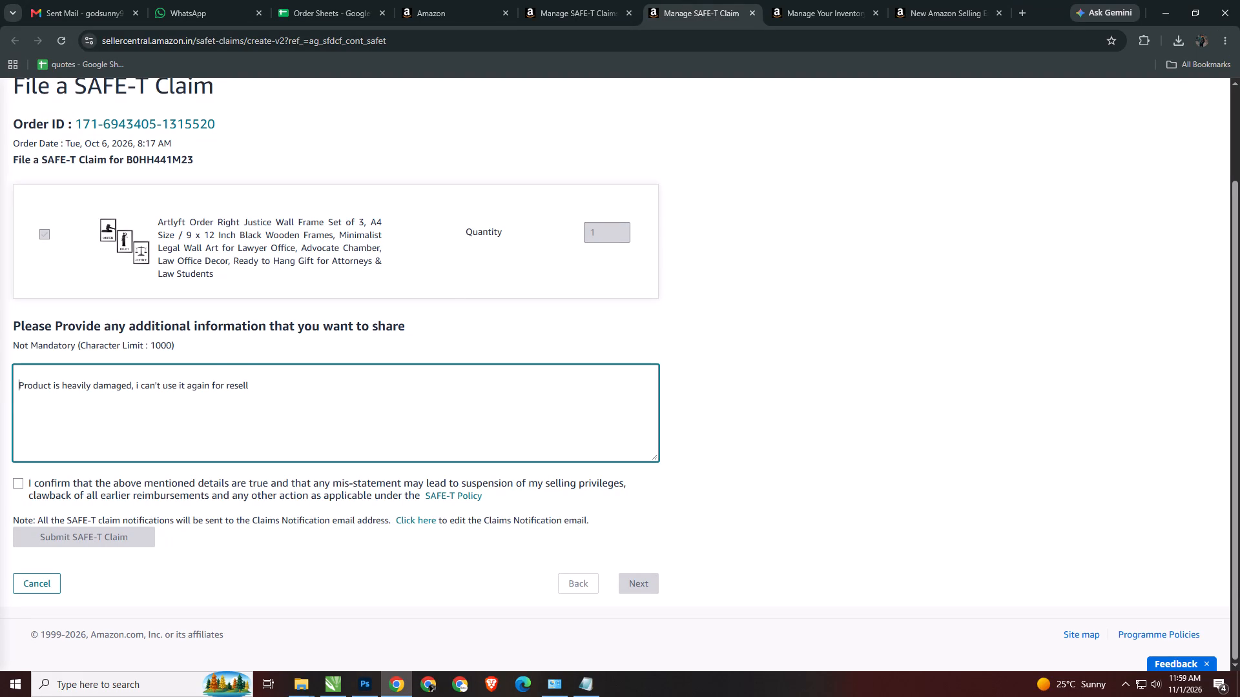
{"action": "key", "text": "BackSpace"}
{"action": "left_click", "coordinate": [258, 374]}
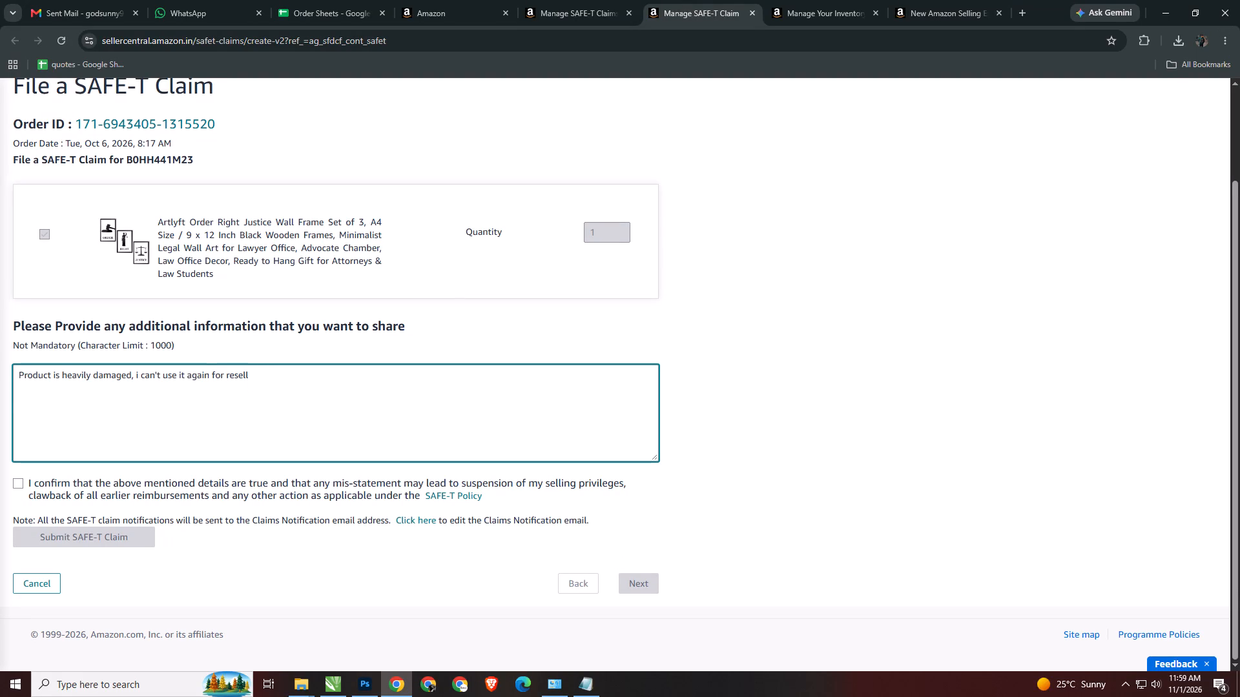
Confirm that the claim details are true and submit the SAFE-T claim for the Right Justice Wall Frame set.
{"action": "left_click", "coordinate": [19, 483]}
{"action": "left_click", "coordinate": [125, 528]}
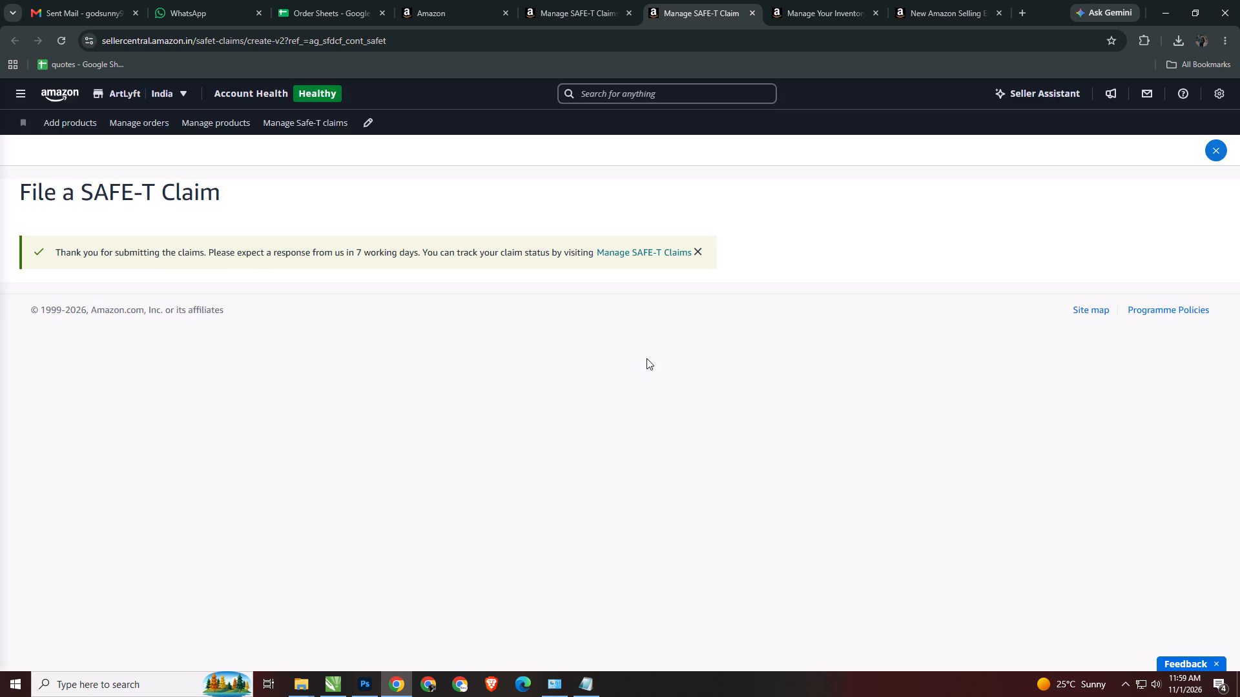
Return to the SAFE-T claims overview and open the form for filing another new claim.
{"action": "left_click", "coordinate": [639, 252]}
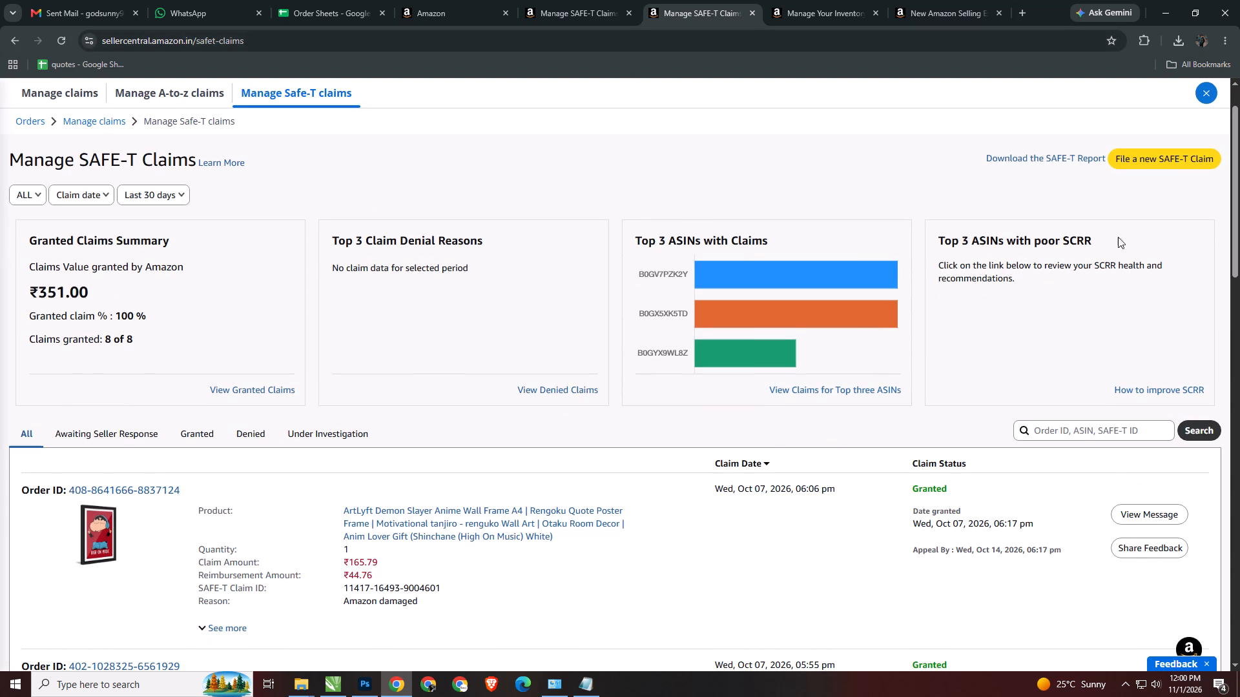
{"action": "left_click", "coordinate": [1147, 161]}
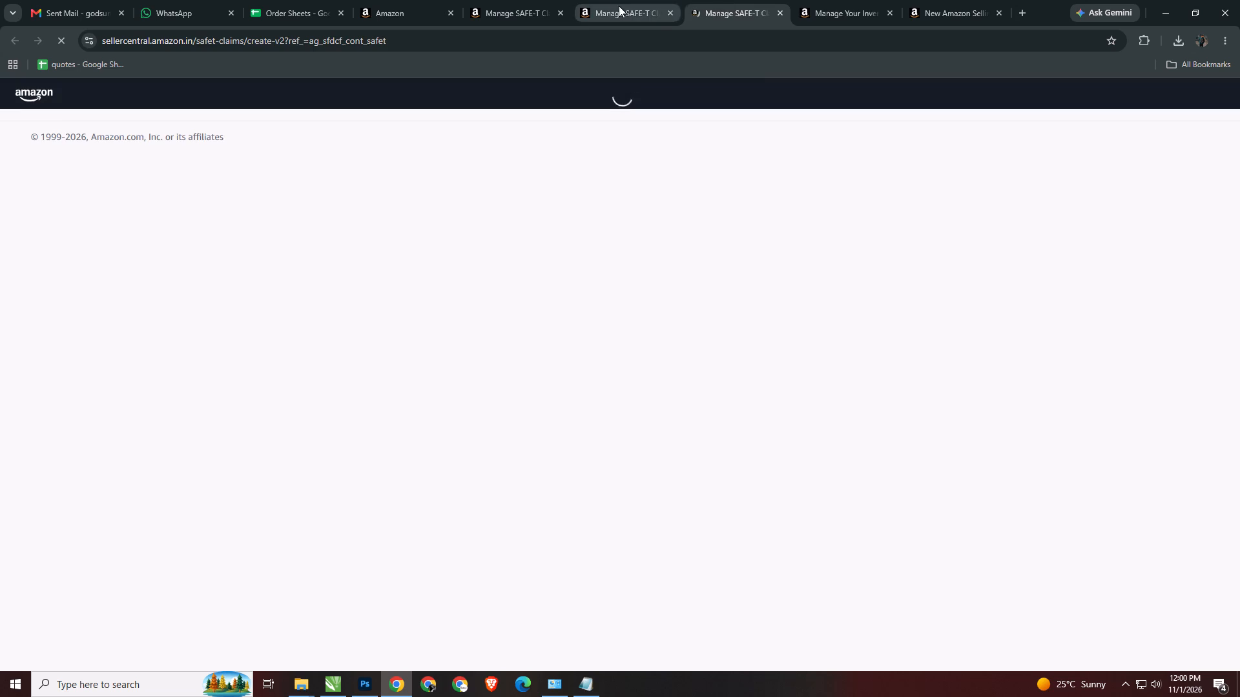
{"action": "left_click", "coordinate": [619, 6]}
{"action": "left_click", "coordinate": [707, 0]}
{"action": "left_click", "coordinate": [633, 10]}
{"action": "left_click", "coordinate": [708, 2]}
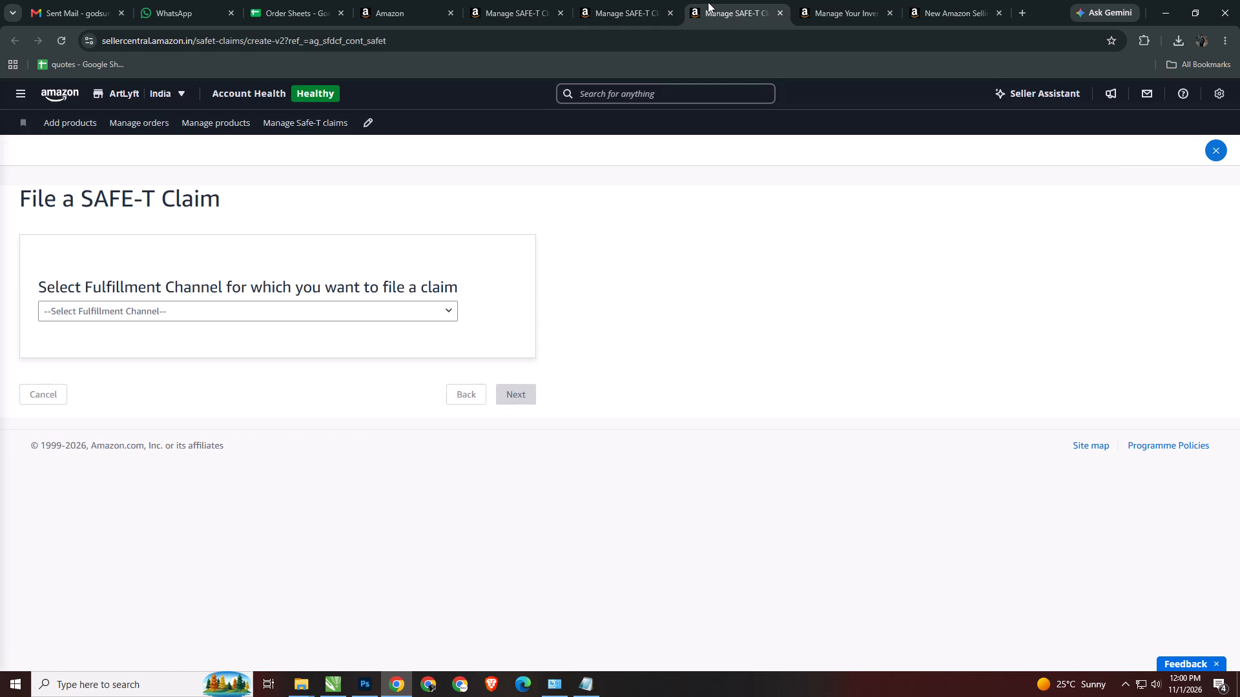
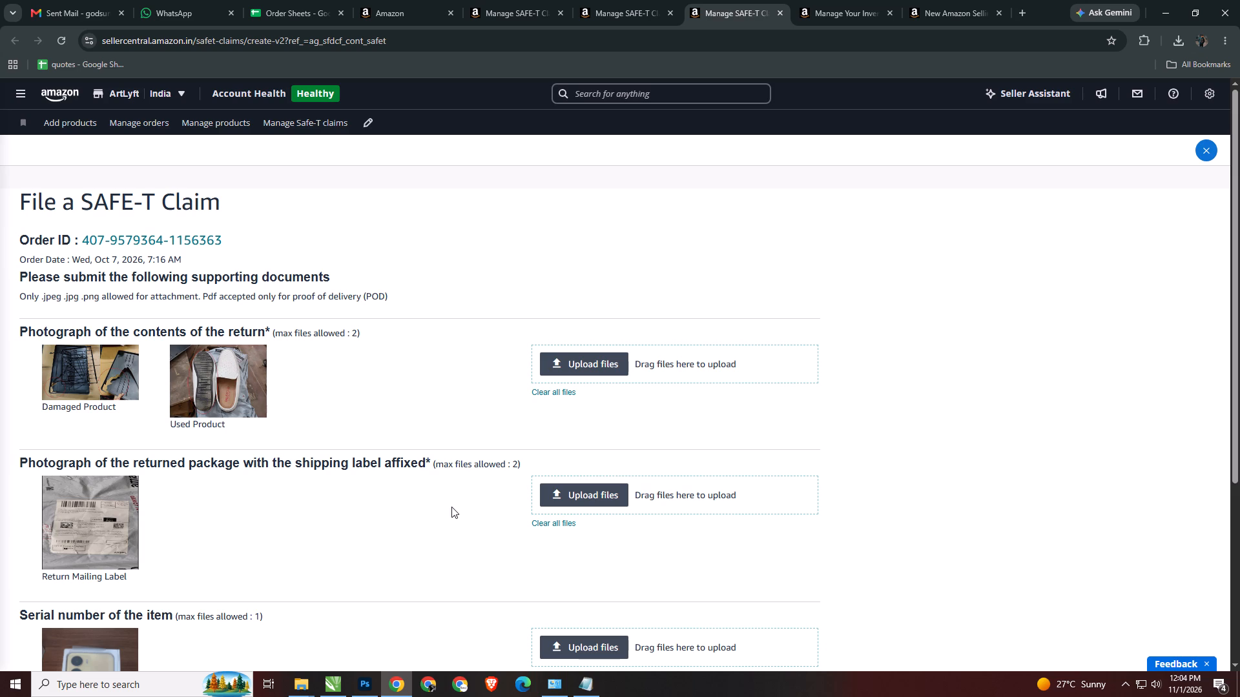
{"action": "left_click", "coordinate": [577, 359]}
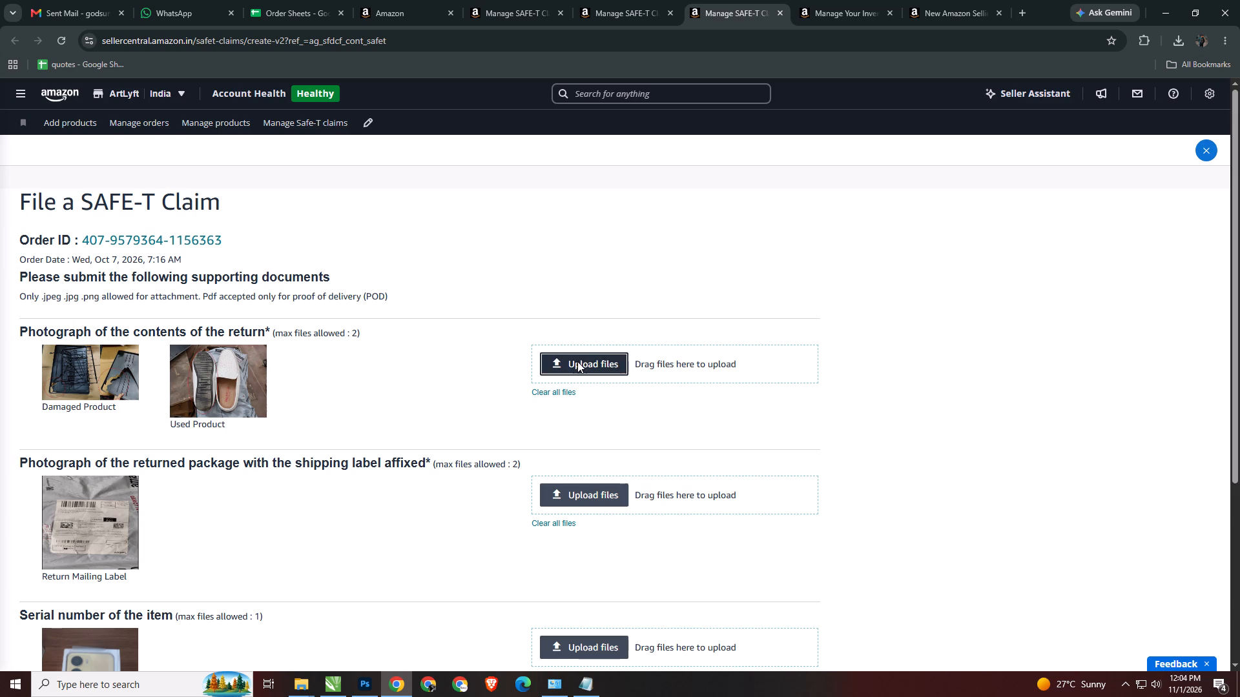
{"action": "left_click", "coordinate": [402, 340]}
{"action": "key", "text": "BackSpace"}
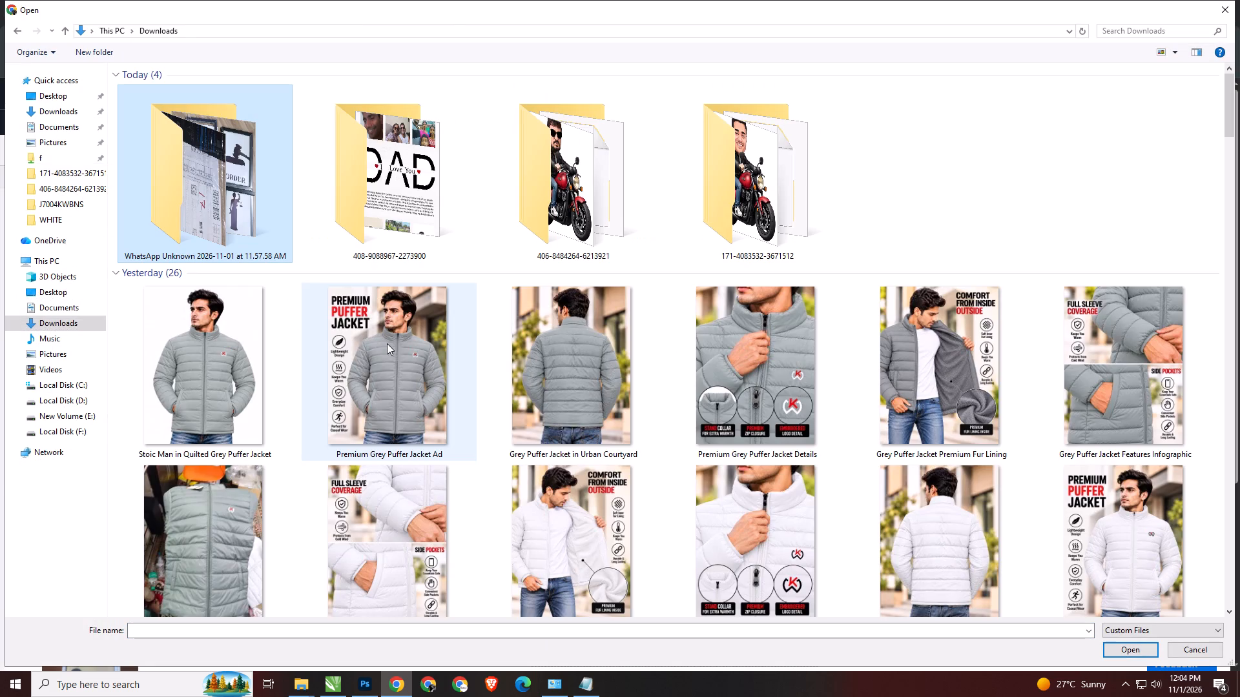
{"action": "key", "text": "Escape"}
Switch to the File Explorer window showing the "WhatsApp Unknown 2026-11-01" photo folder.
{"action": "key", "text": "alt+Tab"}
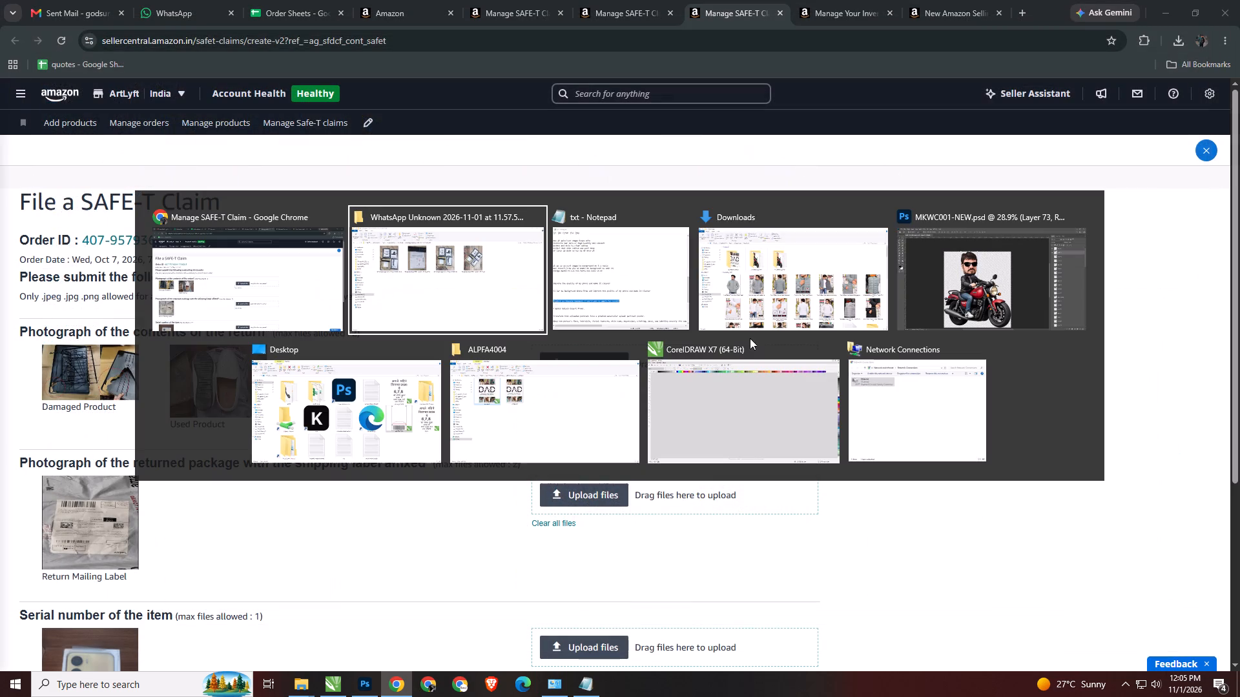
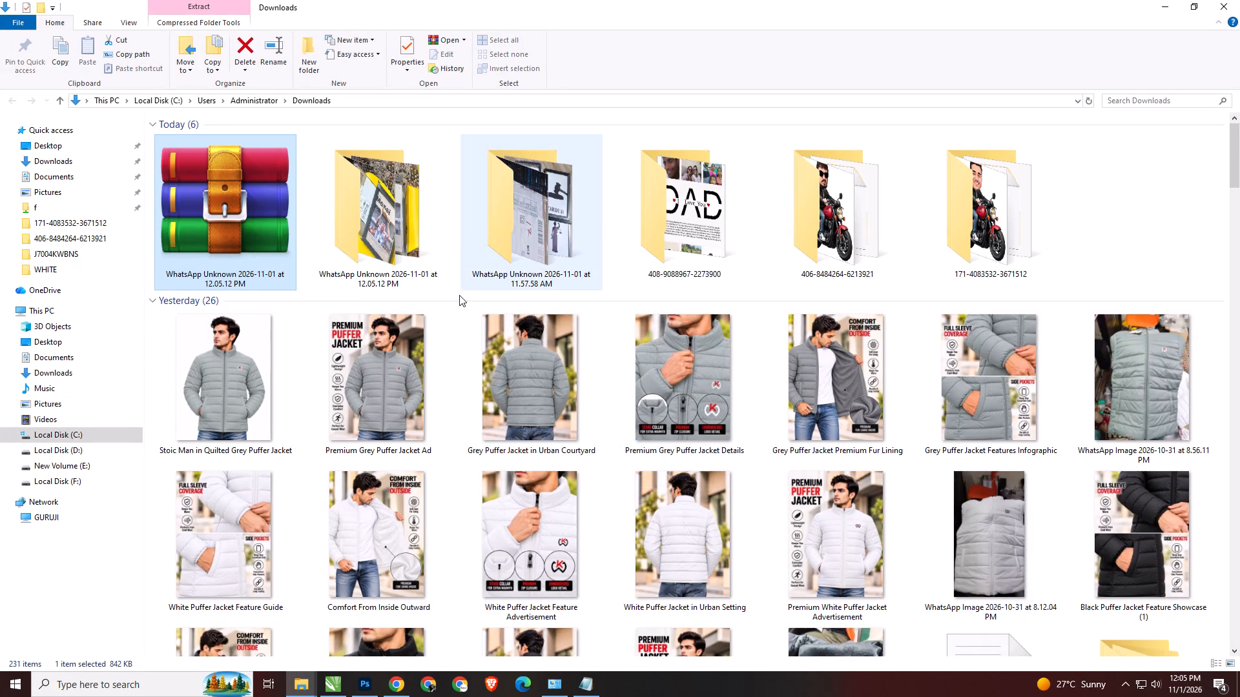
Delete the downloaded archive WhatsApp Unknown 2026-11-01 at 12.05.12 PM from Downloads, keeping the extracted folder.
{"action": "key", "text": "Delete"}
Open the extracted folder WhatsApp Unknown 2026-11-01 at 12.05.12 PM and show its photos as extra large icons.
{"action": "double_click", "coordinate": [243, 226]}
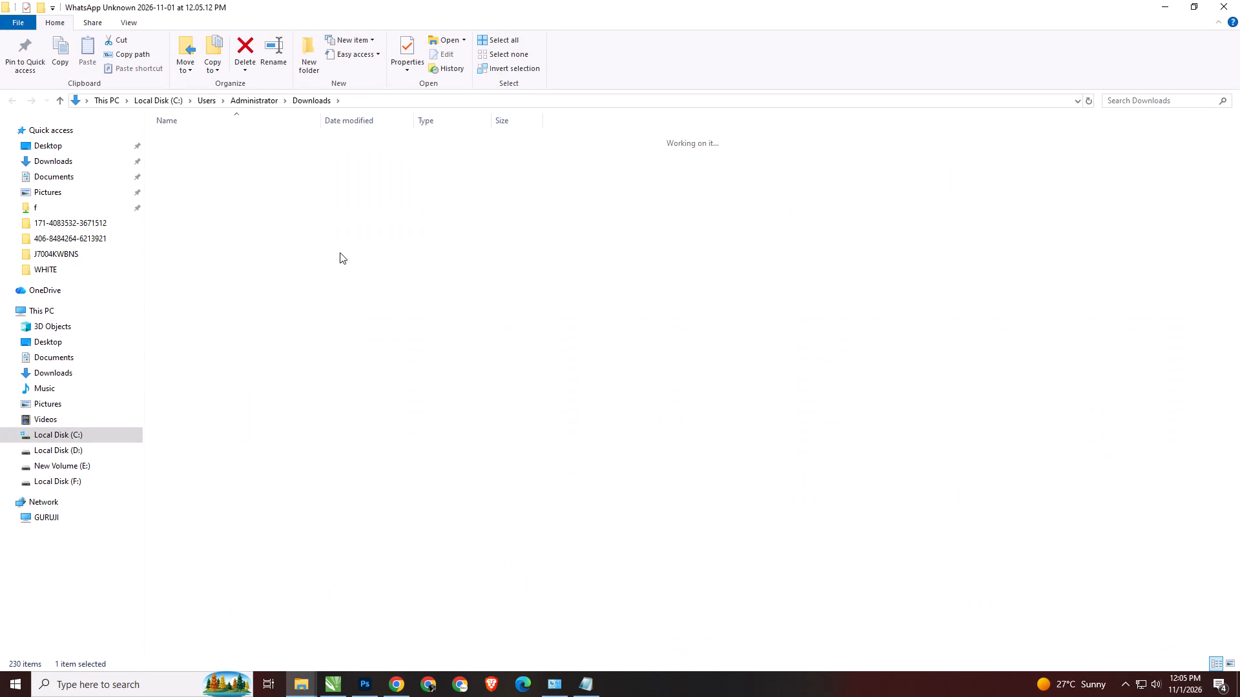
{"action": "left_click", "coordinate": [349, 265]}
{"action": "right_click", "coordinate": [349, 265]}
{"action": "left_click", "coordinate": [402, 272]}
{"action": "left_click", "coordinate": [528, 269]}
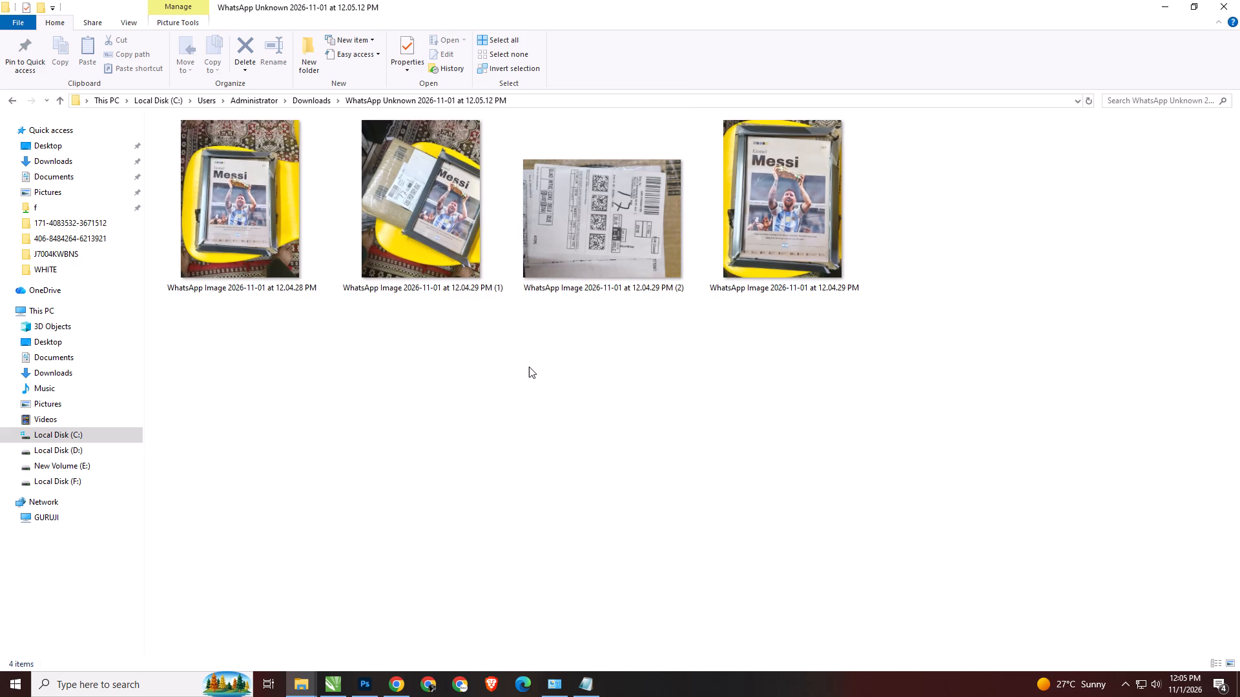
{"action": "left_click", "coordinate": [508, 362]}
Look at the photos in the WhatsApp Unknown 2026-11-01 at 11.57.58 AM folder, and return to the Messi frame photos.
{"action": "key", "text": "alt+Tab"}
{"action": "left_click", "coordinate": [728, 303], "text": "alt"}
{"action": "left_click", "coordinate": [701, 363]}
{"action": "key", "text": "BackSpace"}
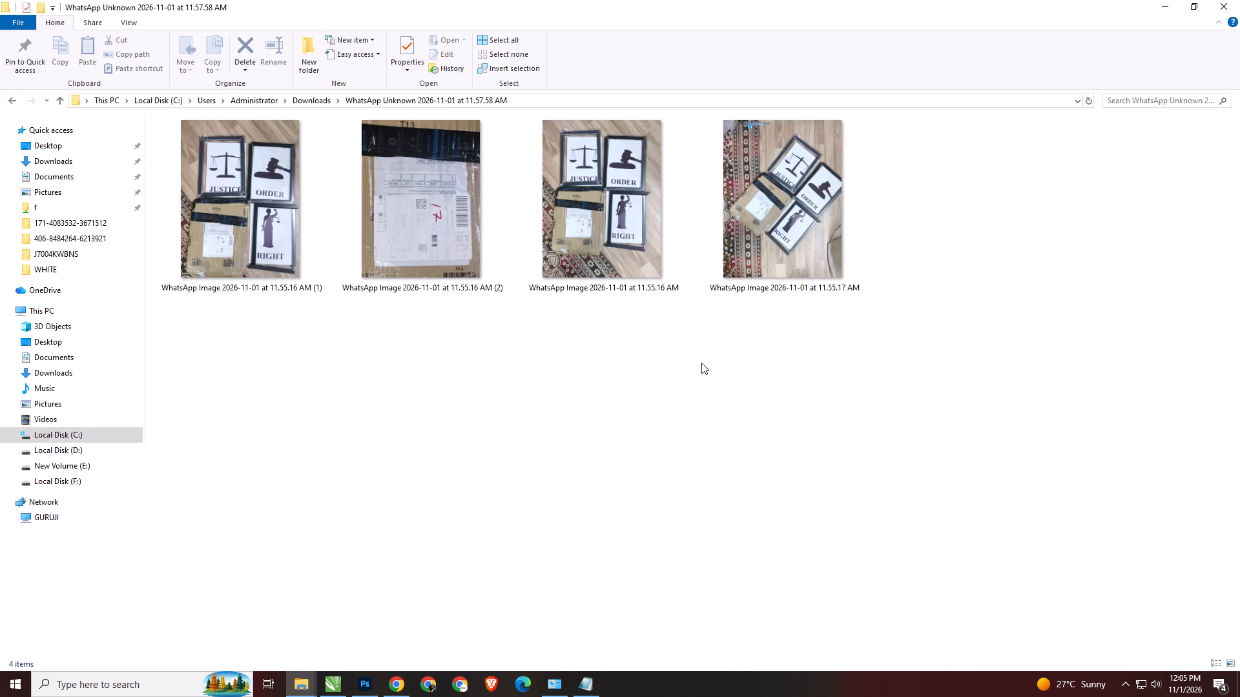
{"action": "key", "text": "alt+Tab"}
{"action": "left_click", "coordinate": [537, 299], "text": "alt"}
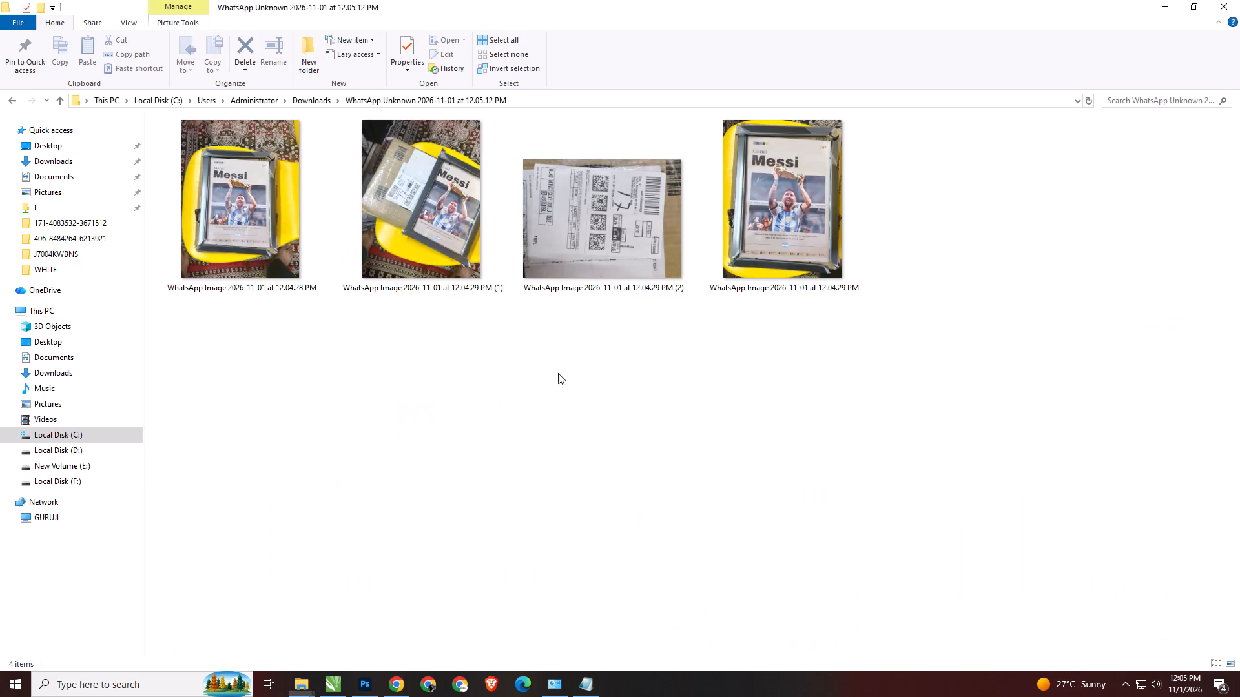
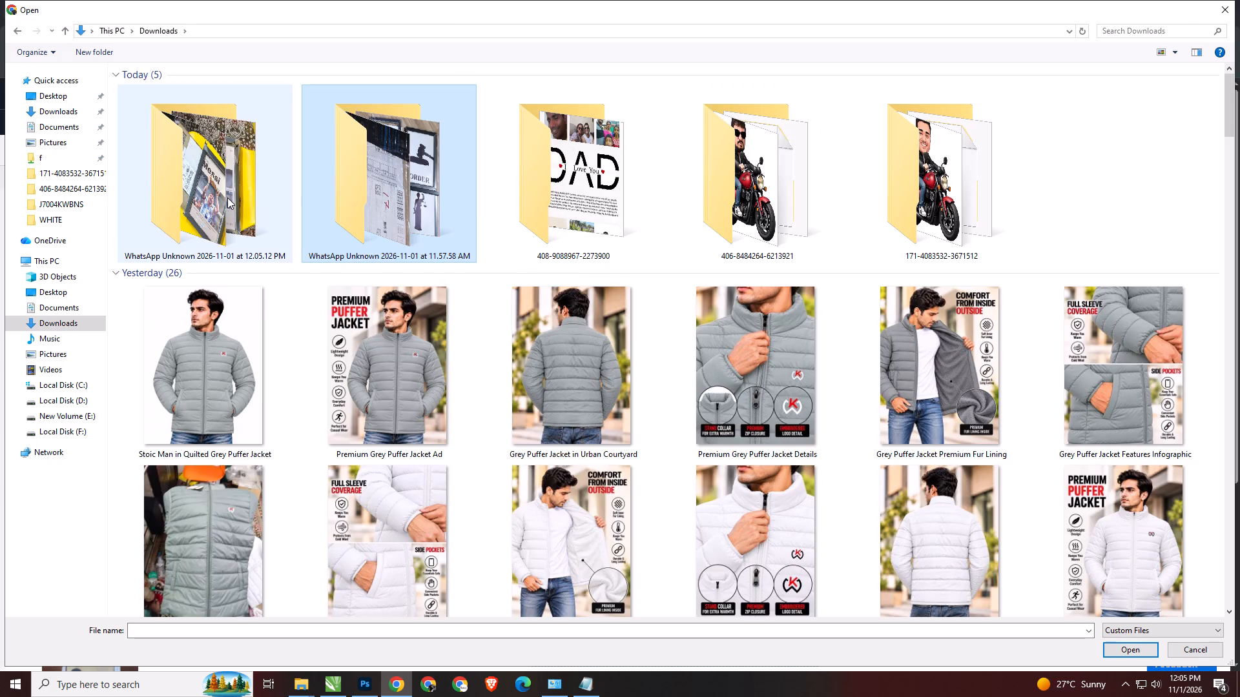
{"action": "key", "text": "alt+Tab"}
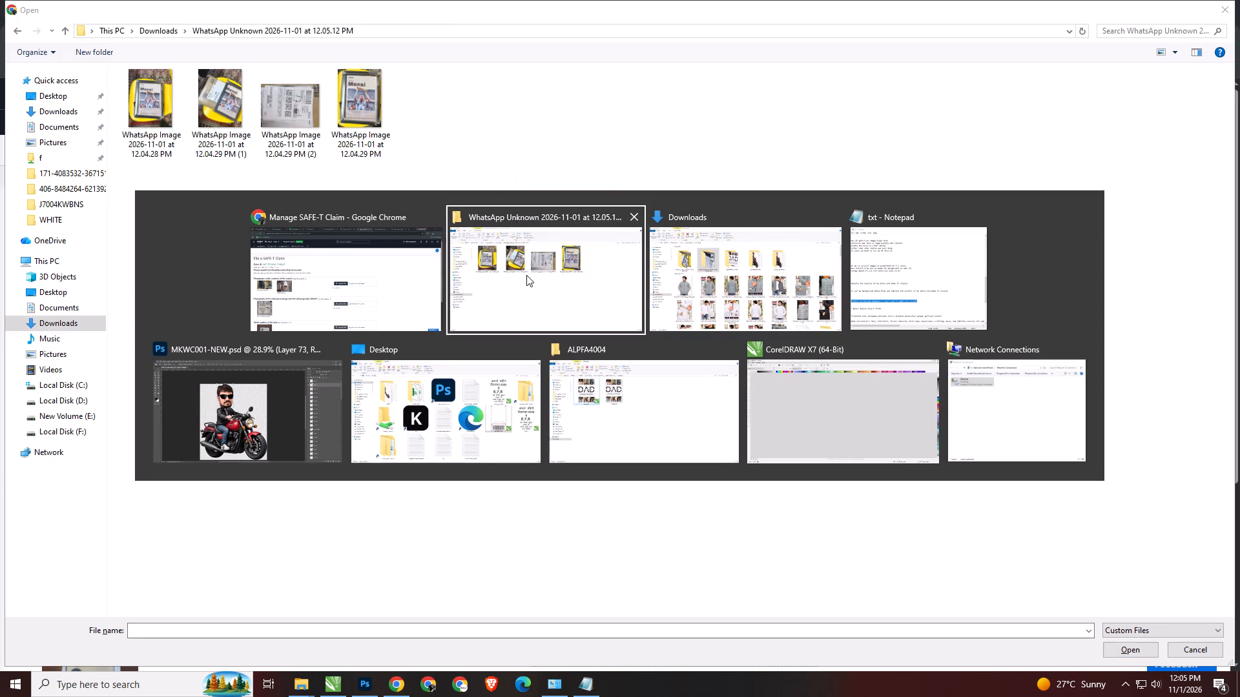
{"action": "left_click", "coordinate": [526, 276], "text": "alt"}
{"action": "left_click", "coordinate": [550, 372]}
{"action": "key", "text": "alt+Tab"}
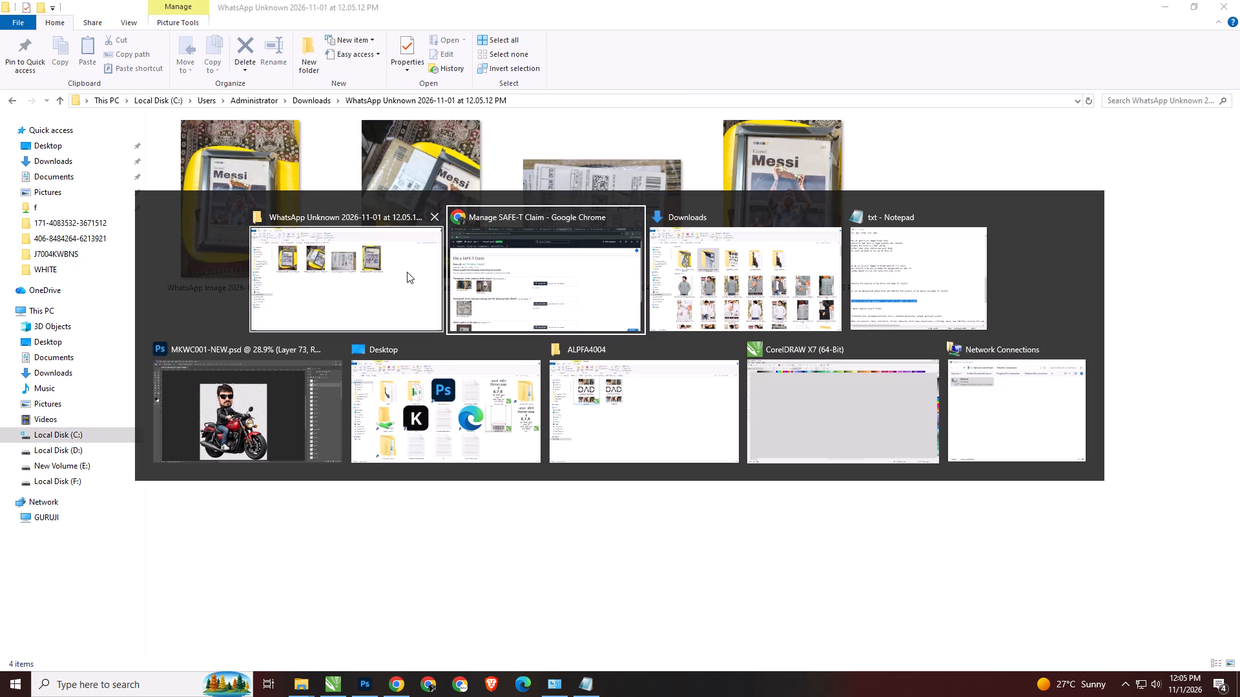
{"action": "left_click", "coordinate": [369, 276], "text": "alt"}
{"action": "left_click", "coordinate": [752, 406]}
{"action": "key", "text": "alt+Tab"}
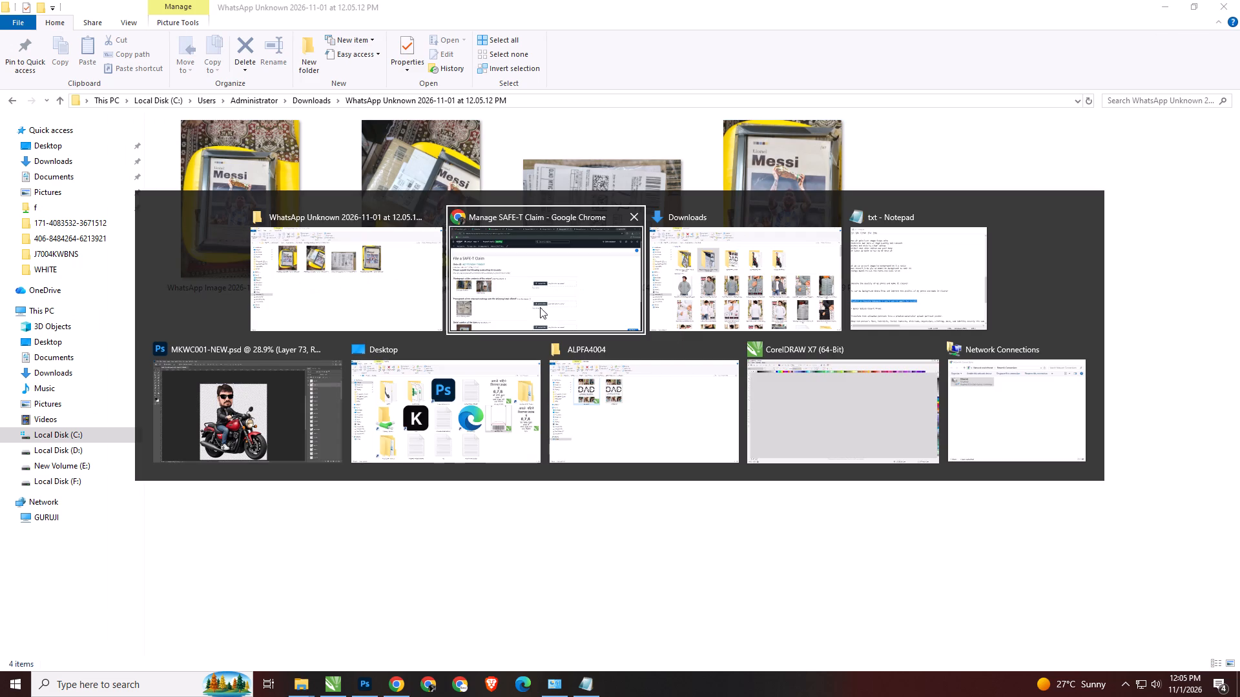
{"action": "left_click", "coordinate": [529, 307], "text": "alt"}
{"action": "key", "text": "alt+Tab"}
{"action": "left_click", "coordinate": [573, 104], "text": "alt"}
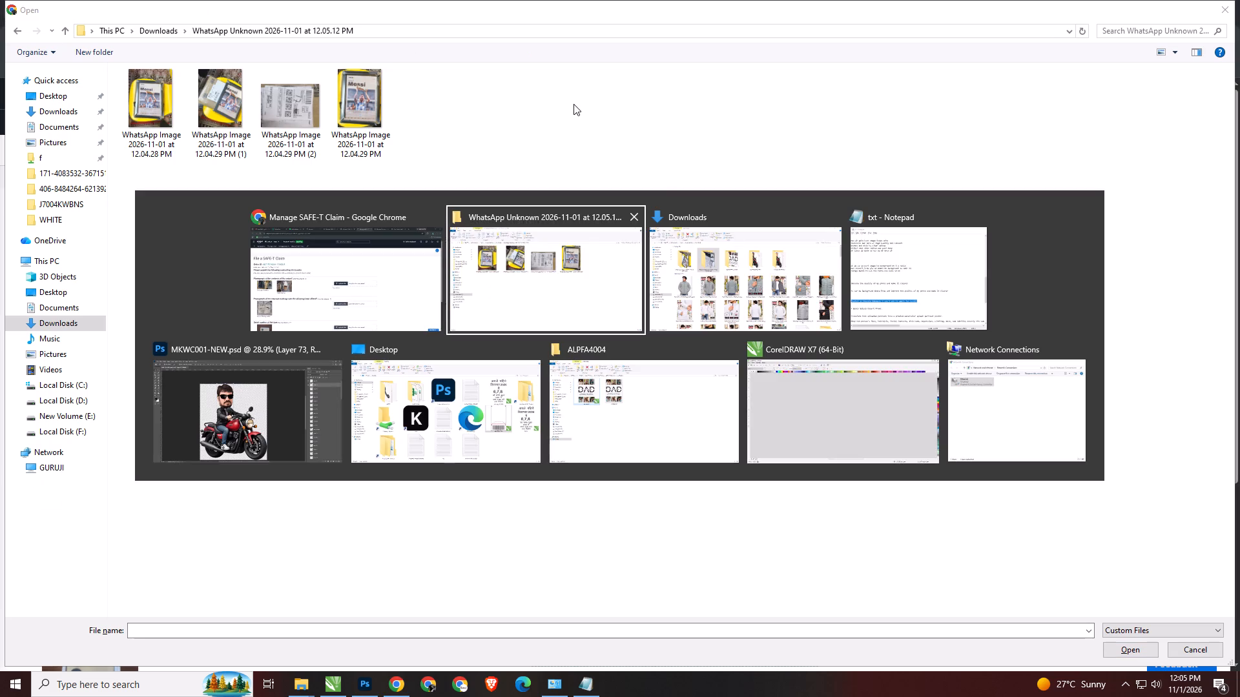
Show the Messi frame photos in the WhatsApp folder as extra large icons.
{"action": "right_click", "coordinate": [475, 245]}
{"action": "left_click", "coordinate": [511, 252]}
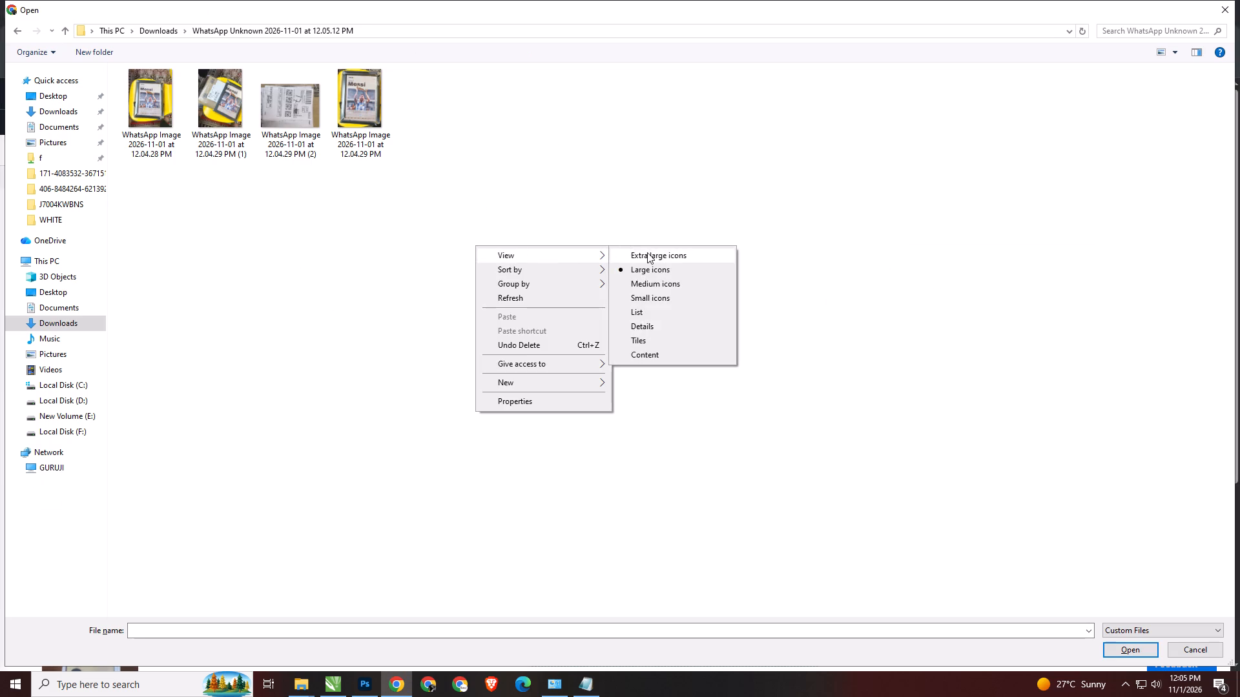
{"action": "left_click", "coordinate": [647, 252]}
{"action": "left_click", "coordinate": [570, 376]}
{"action": "left_click", "coordinate": [406, 323]}
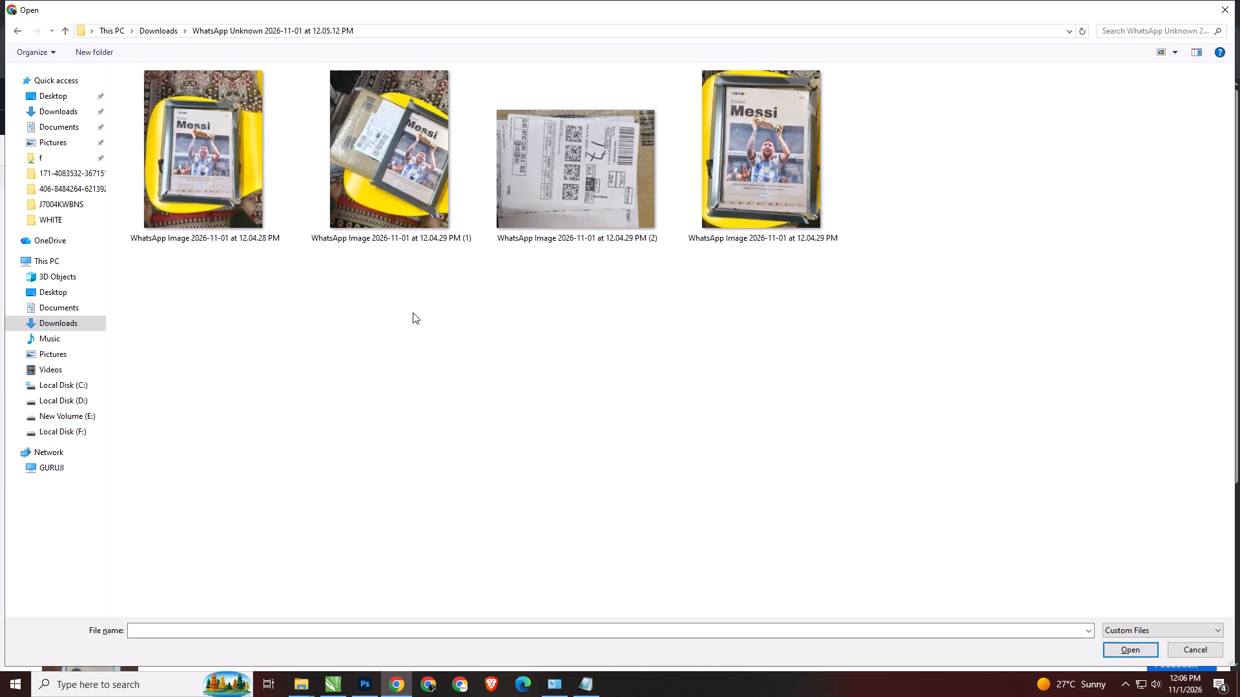
Attach the two straight-on Messi frame photos, 12.04.28 PM and 12.04.29 PM, as photographs of the contents of the return.
{"action": "left_click_drag", "start_coordinate": [394, 273], "coordinate": [169, 150]}
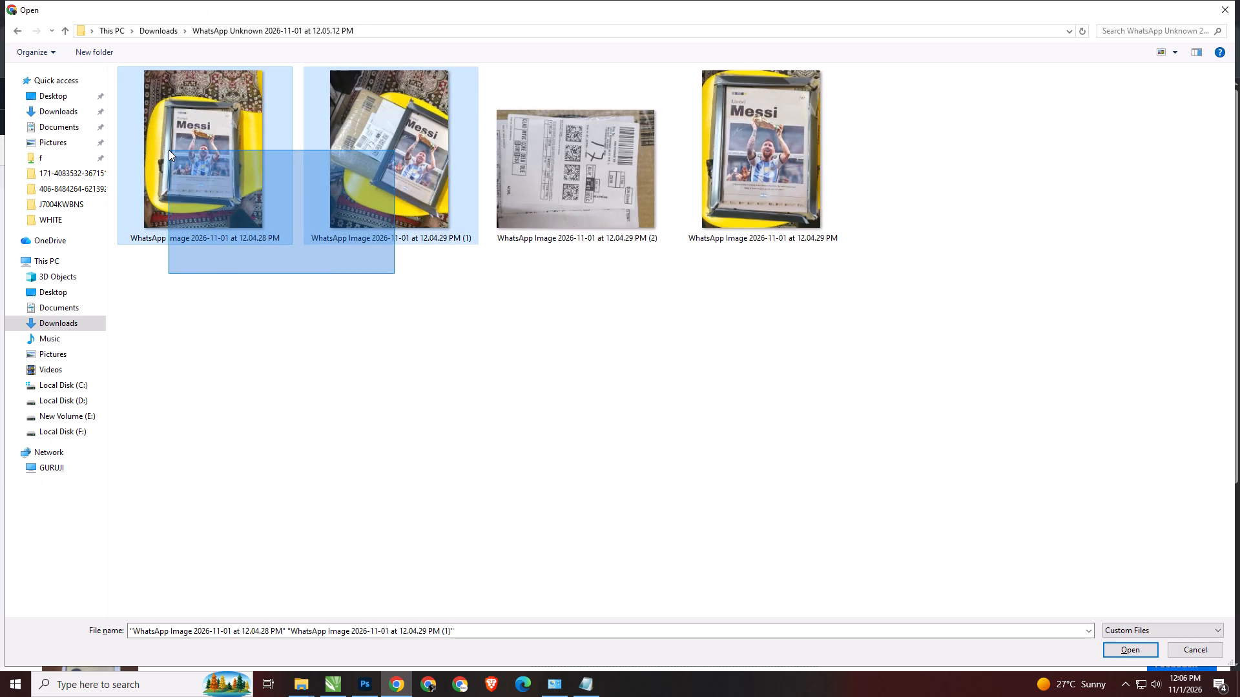
{"action": "left_click_drag", "start_coordinate": [169, 150], "coordinate": [310, 313]}
{"action": "left_click_drag", "start_coordinate": [201, 290], "coordinate": [210, 119]}
{"action": "left_click_drag", "start_coordinate": [789, 305], "coordinate": [800, 163], "text": "ctrl"}
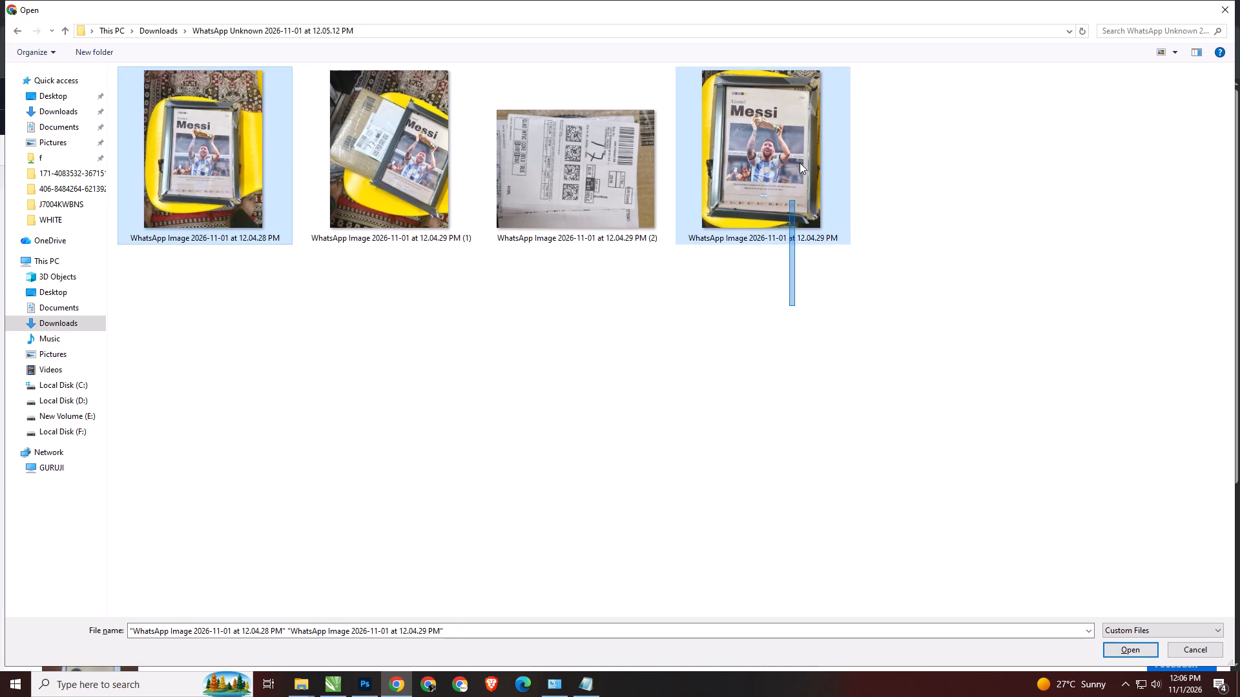
{"action": "left_click_drag", "start_coordinate": [800, 163], "coordinate": [803, 151], "text": "ctrl"}
{"action": "key", "text": "Return"}
Attach the shipping label photo, 12.04.29 PM (2), as the photograph of the returned package with the shipping label affixed.
{"action": "left_click", "coordinate": [602, 512]}
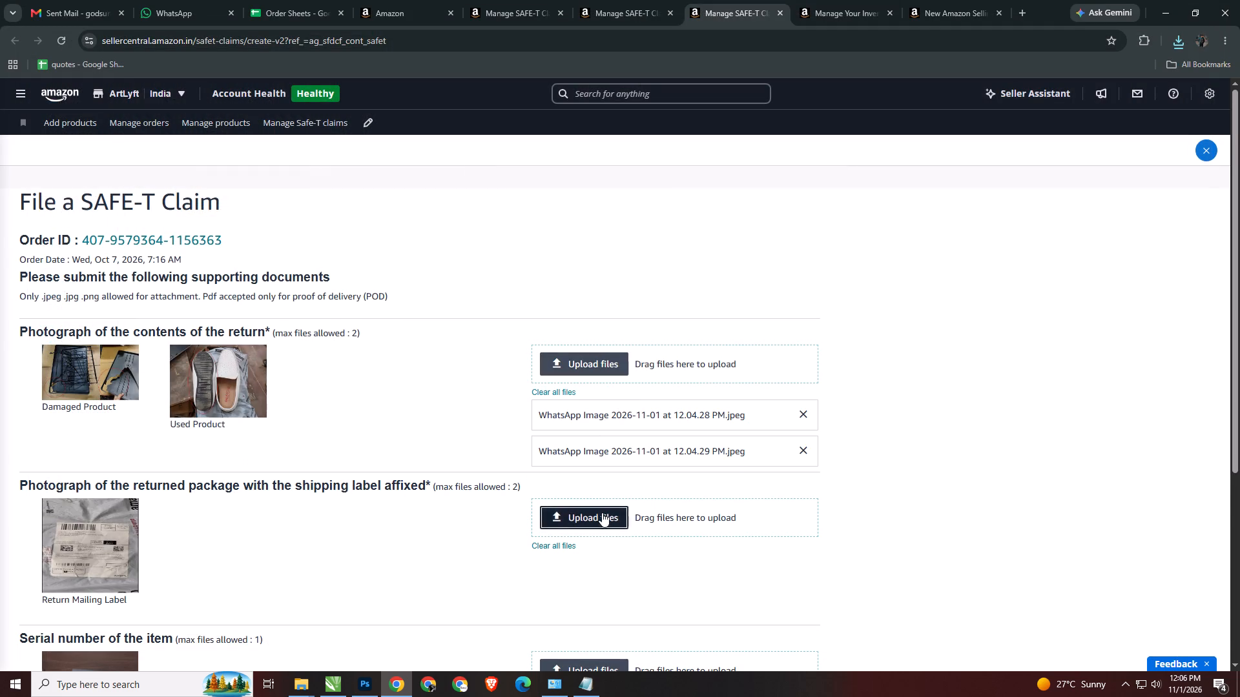
{"action": "left_click_drag", "start_coordinate": [577, 307], "coordinate": [592, 74]}
{"action": "key", "text": "Return"}
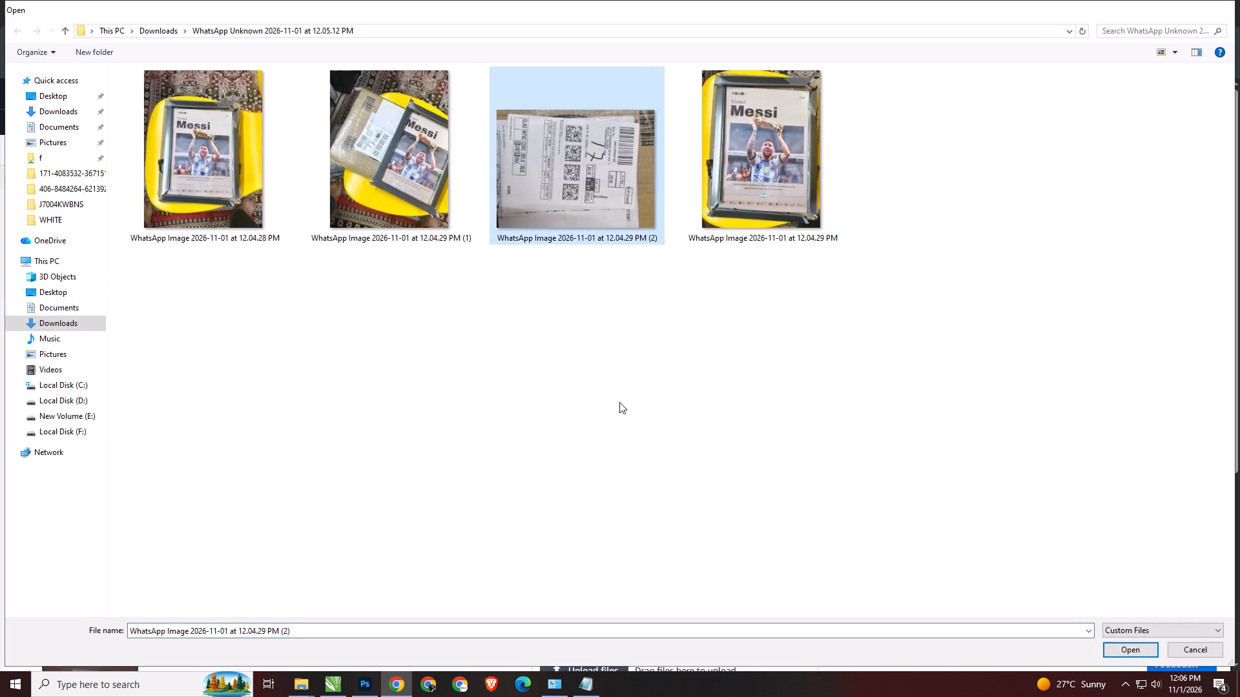
Attach the photo of the frame with its package, 12.04.29 PM (1), as the serial number of the item.
{"action": "scroll", "coordinate": [601, 562], "scroll_direction": "down", "scroll_amount": 4}
{"action": "left_click", "coordinate": [579, 416]}
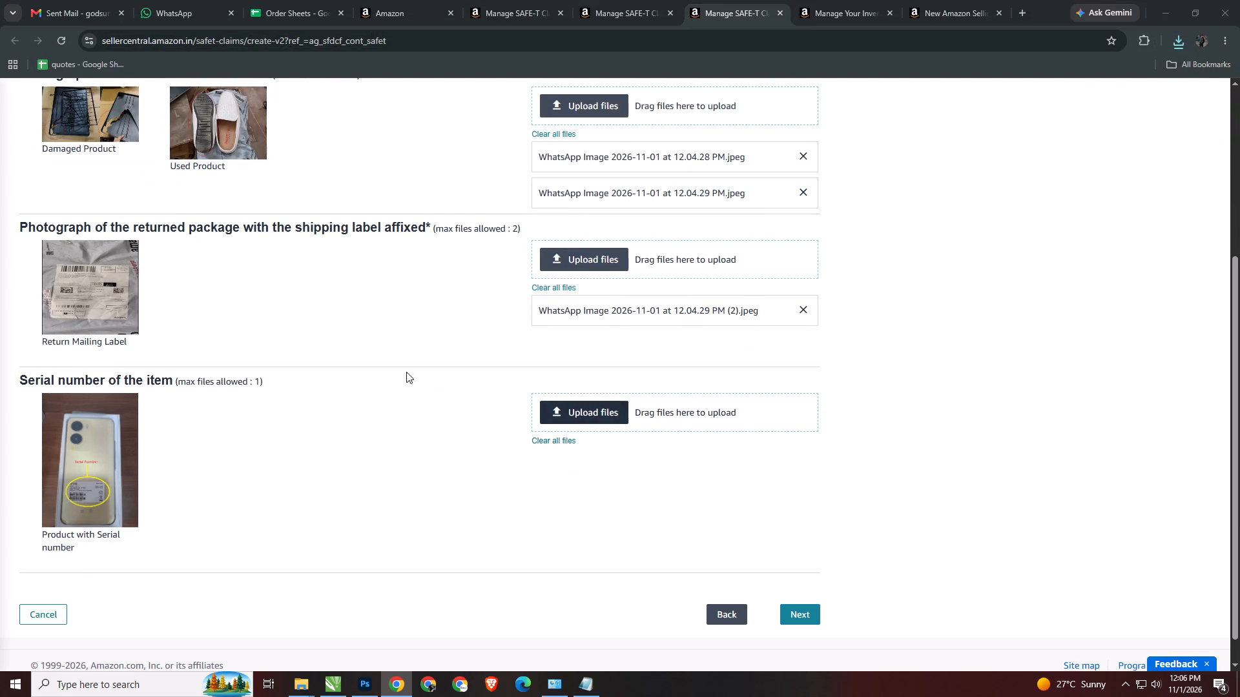
{"action": "left_click_drag", "start_coordinate": [453, 309], "coordinate": [388, 68]}
{"action": "key", "text": "Return"}
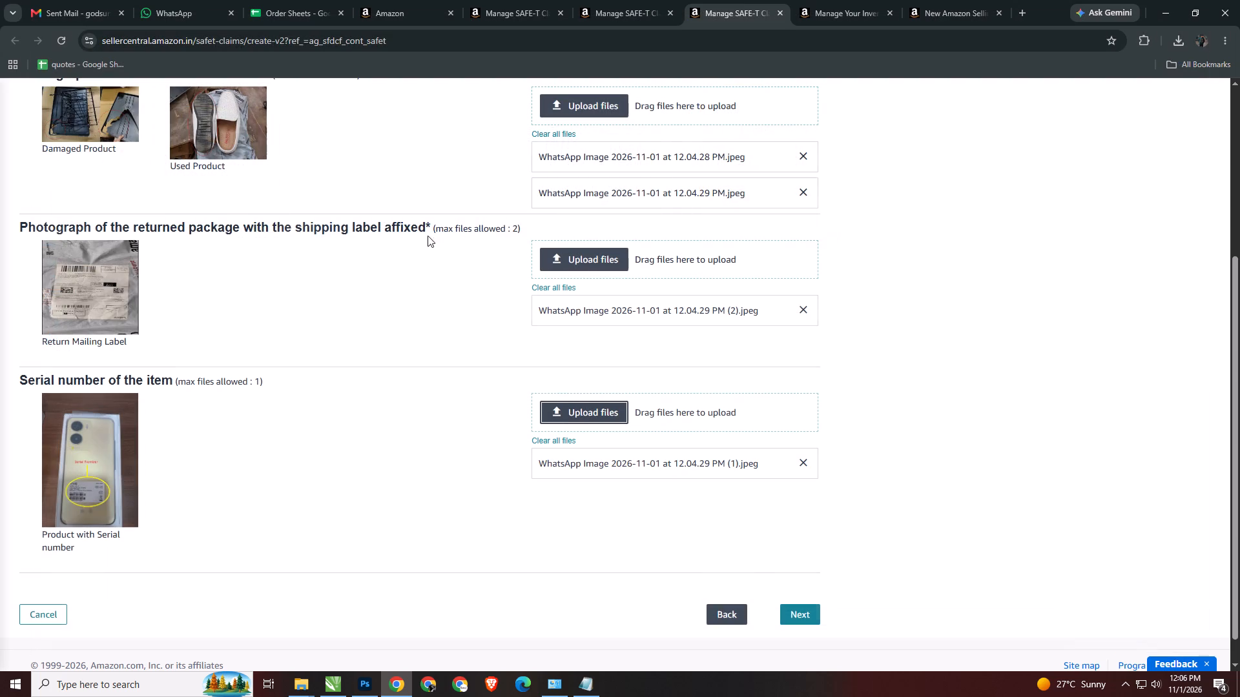
Submit the attached supporting documents and continue to the next stage of the claim.
{"action": "left_click", "coordinate": [790, 625]}
{"action": "left_click", "coordinate": [797, 617]}
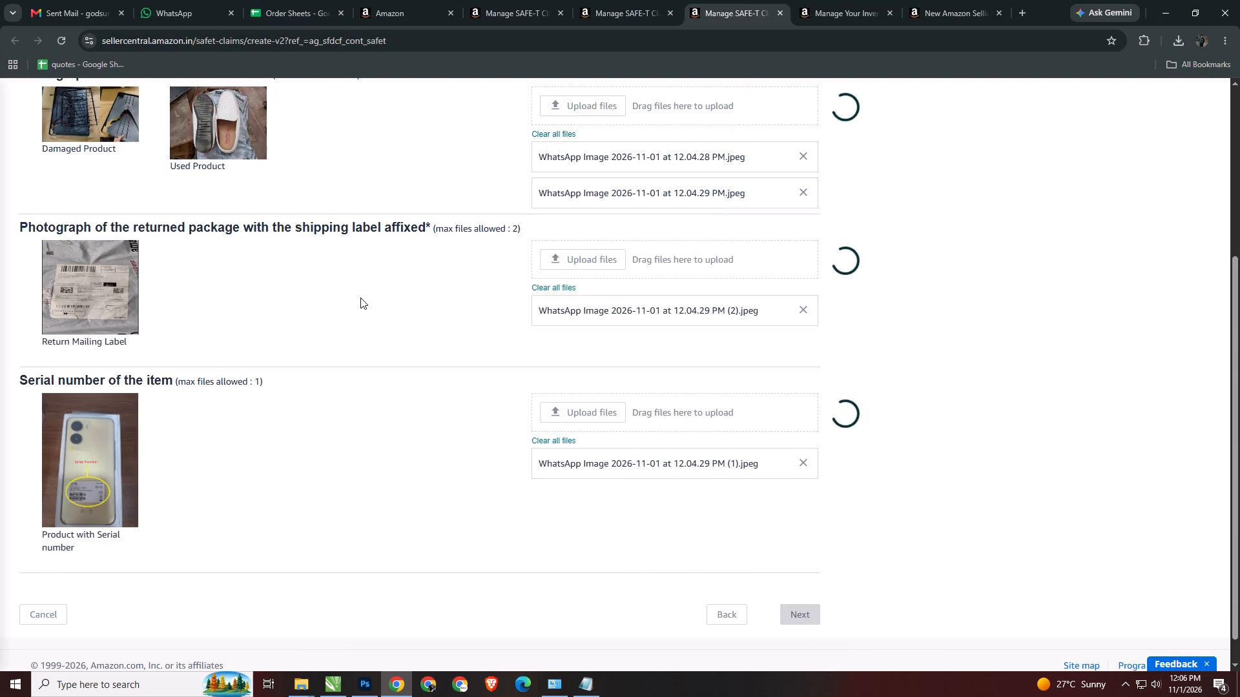
Add the note "Product is heavily damaged, i can't use it again for resell", accept the declaration and submit the SAFE-T claim.
{"action": "left_click", "coordinate": [255, 390]}
{"action": "key", "text": "ctrl+v"}
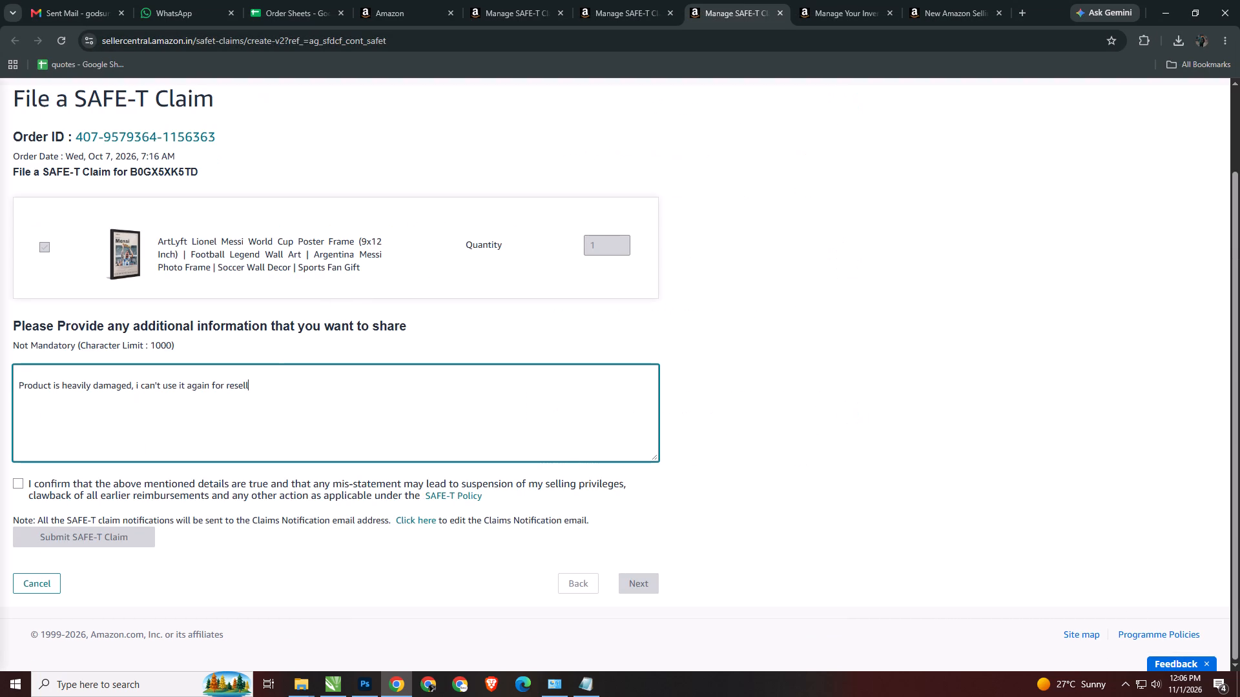
{"action": "left_click", "coordinate": [17, 487]}
{"action": "left_click", "coordinate": [70, 541]}
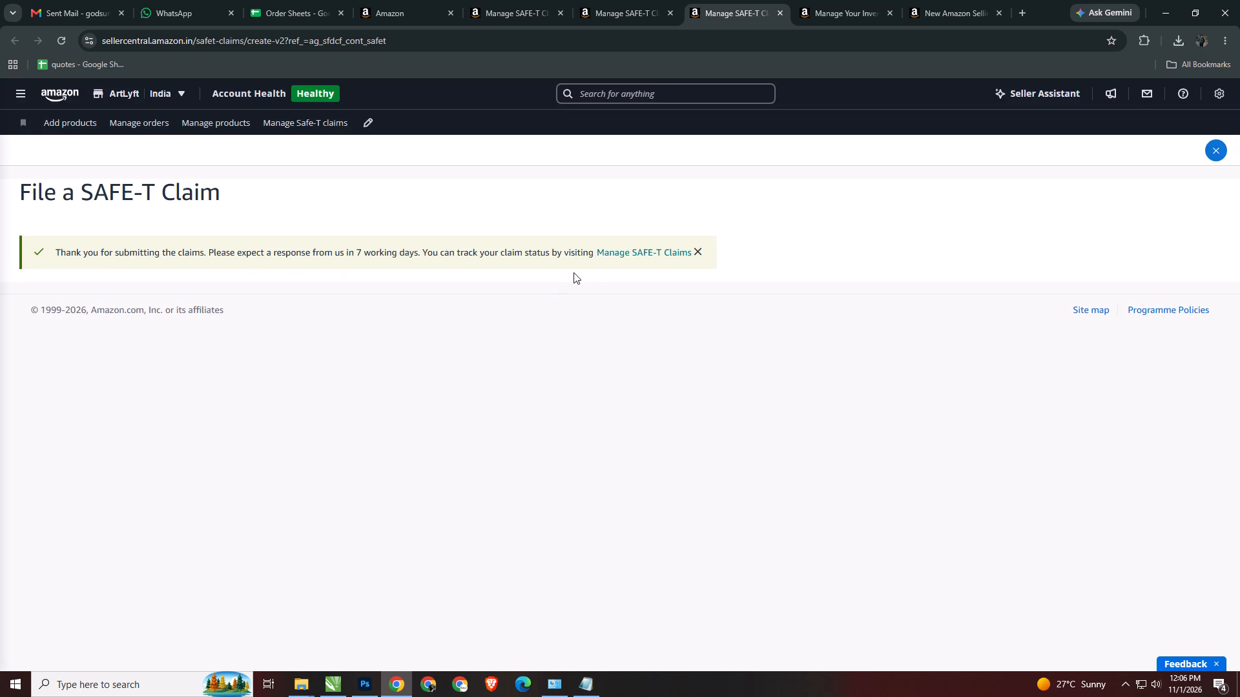
Go back to the Manage SAFE-T Claims page and start filing a new SAFE-T claim.
{"action": "left_click", "coordinate": [612, 255]}
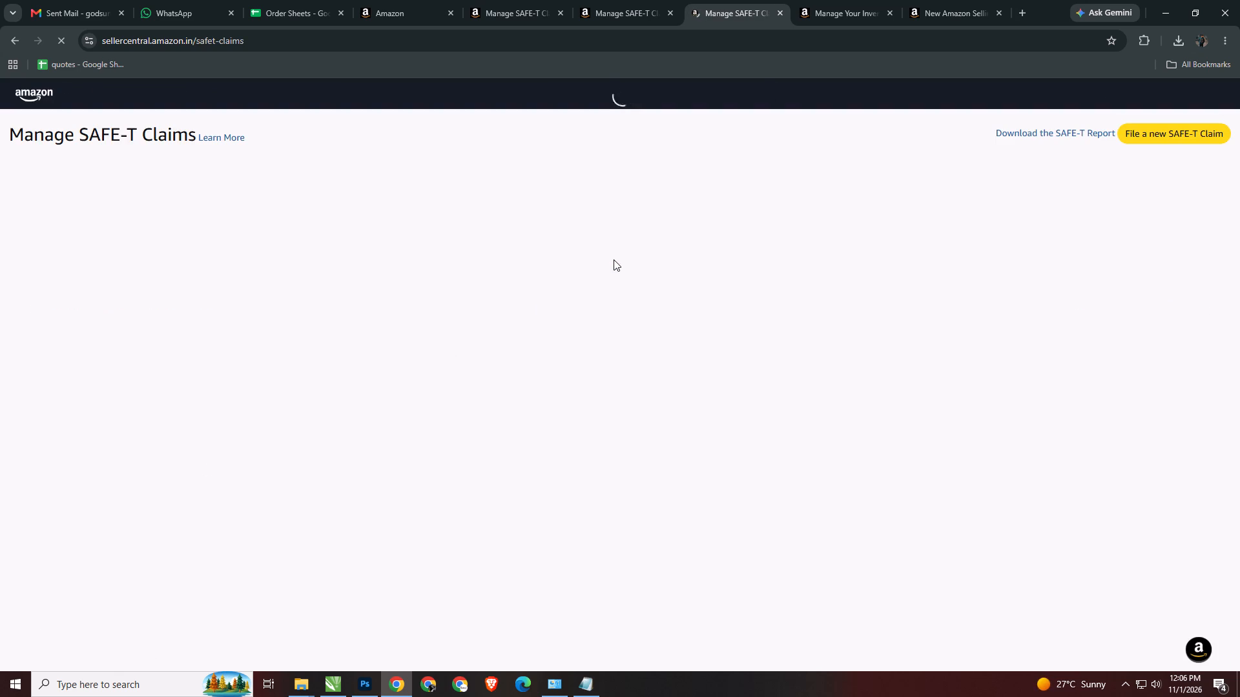
{"action": "left_click", "coordinate": [1129, 159]}
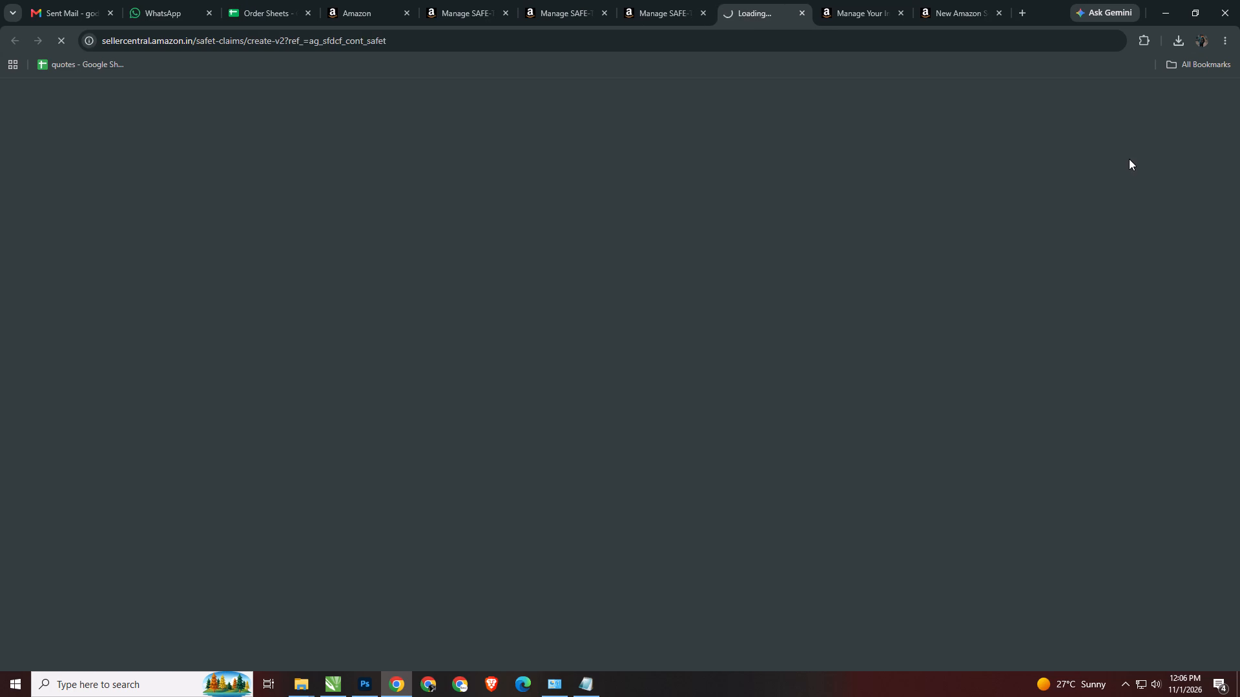
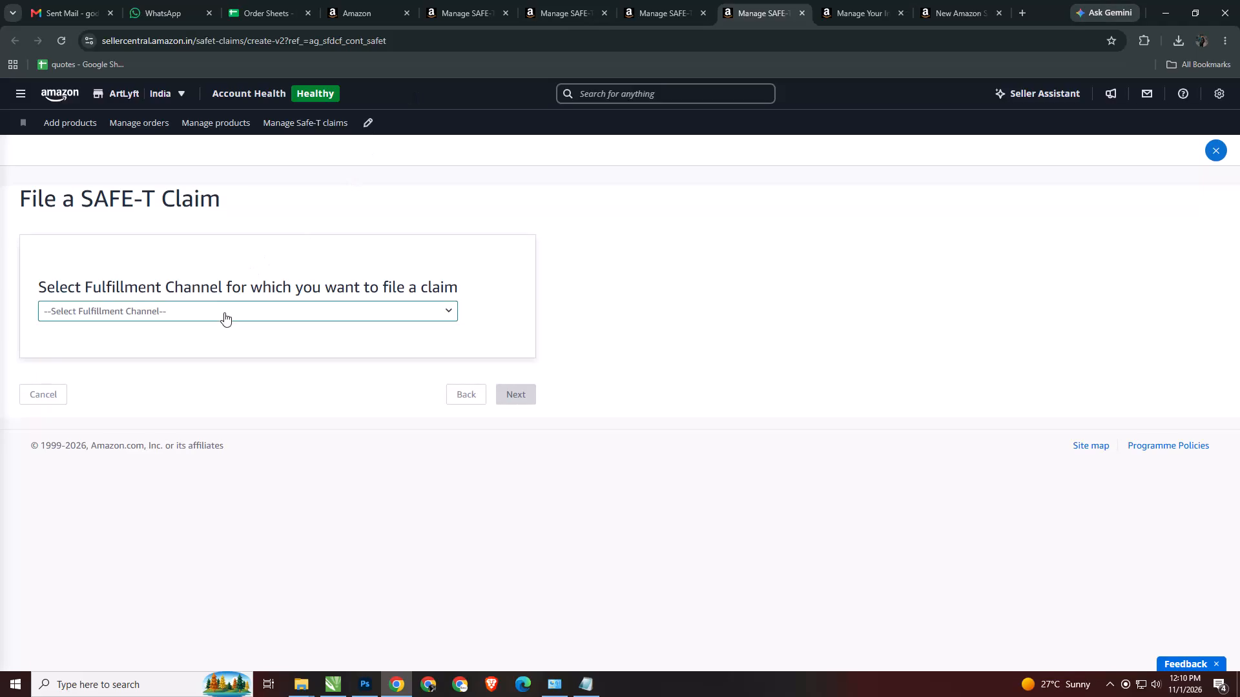
Choose Easy Ship/ Self Ship/ Seller Flex as the claim's fulfillment channel and continue.
{"action": "left_click", "coordinate": [223, 313]}
{"action": "left_click", "coordinate": [138, 328]}
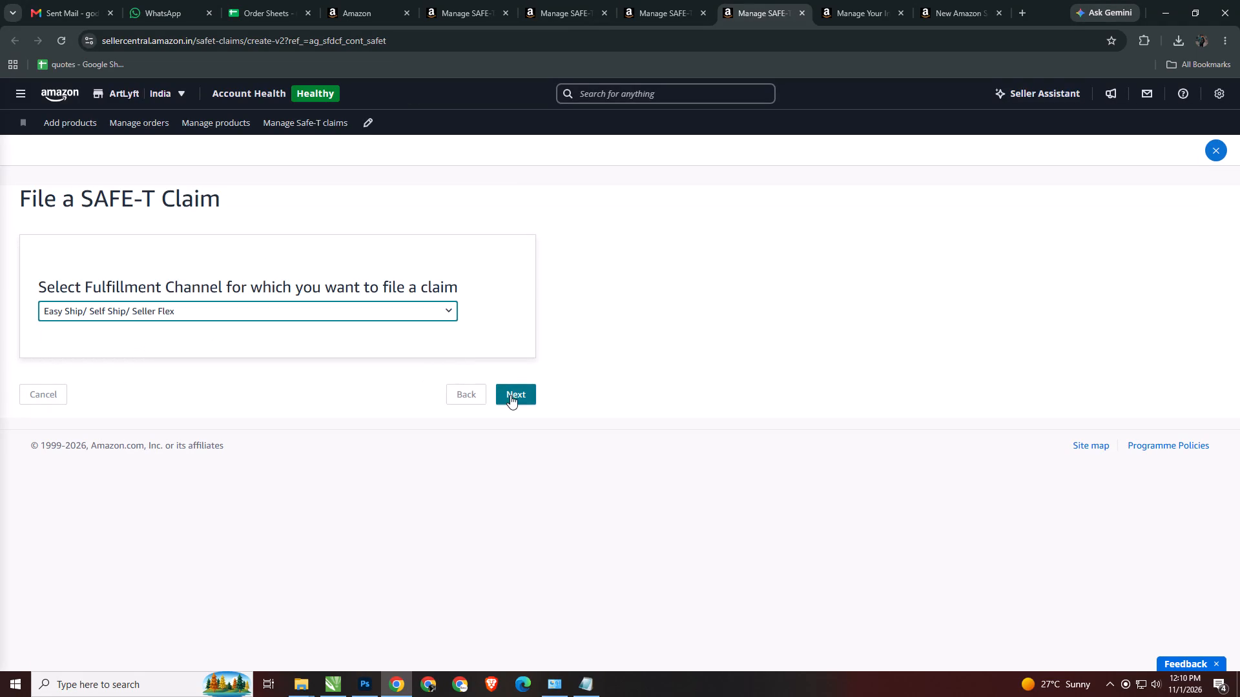
{"action": "left_click", "coordinate": [510, 395]}
{"action": "left_click", "coordinate": [255, 279]}
{"action": "left_click", "coordinate": [228, 303]}
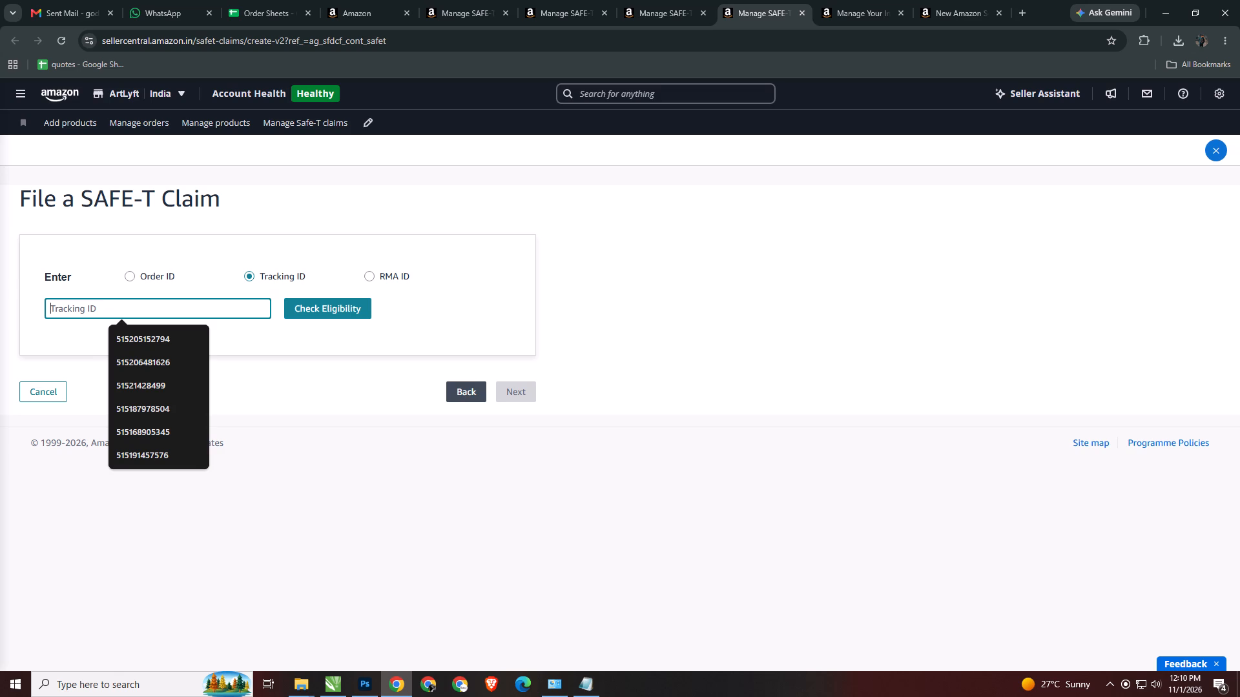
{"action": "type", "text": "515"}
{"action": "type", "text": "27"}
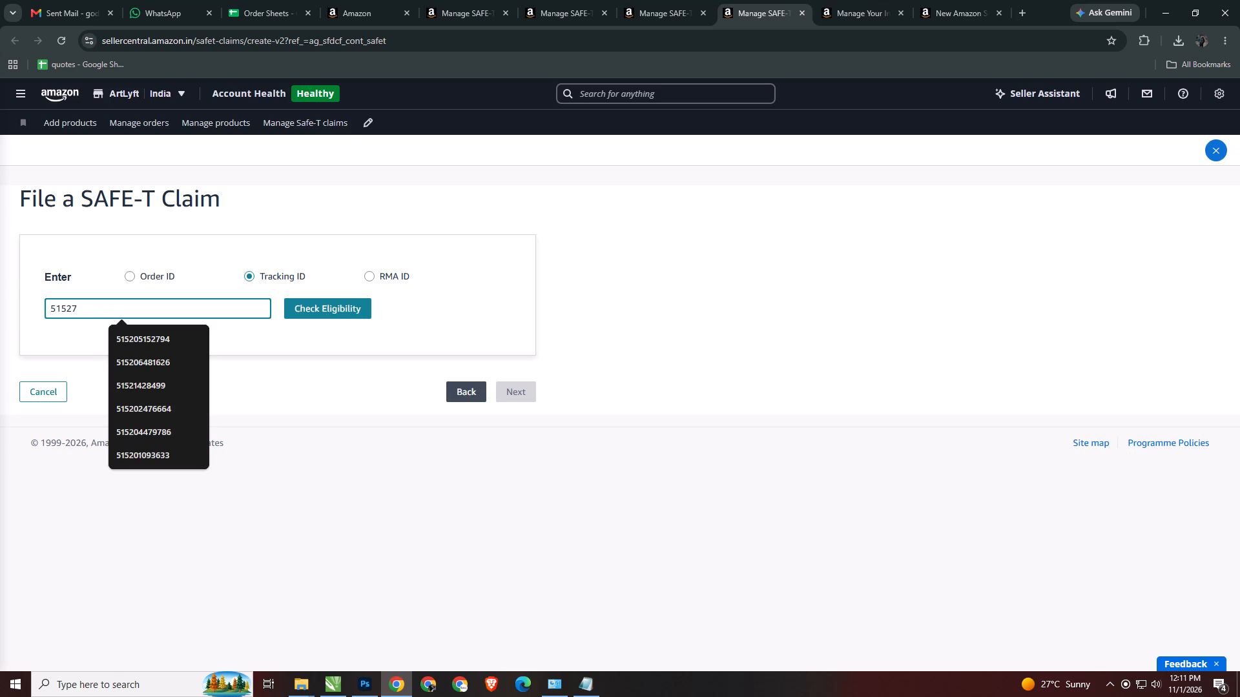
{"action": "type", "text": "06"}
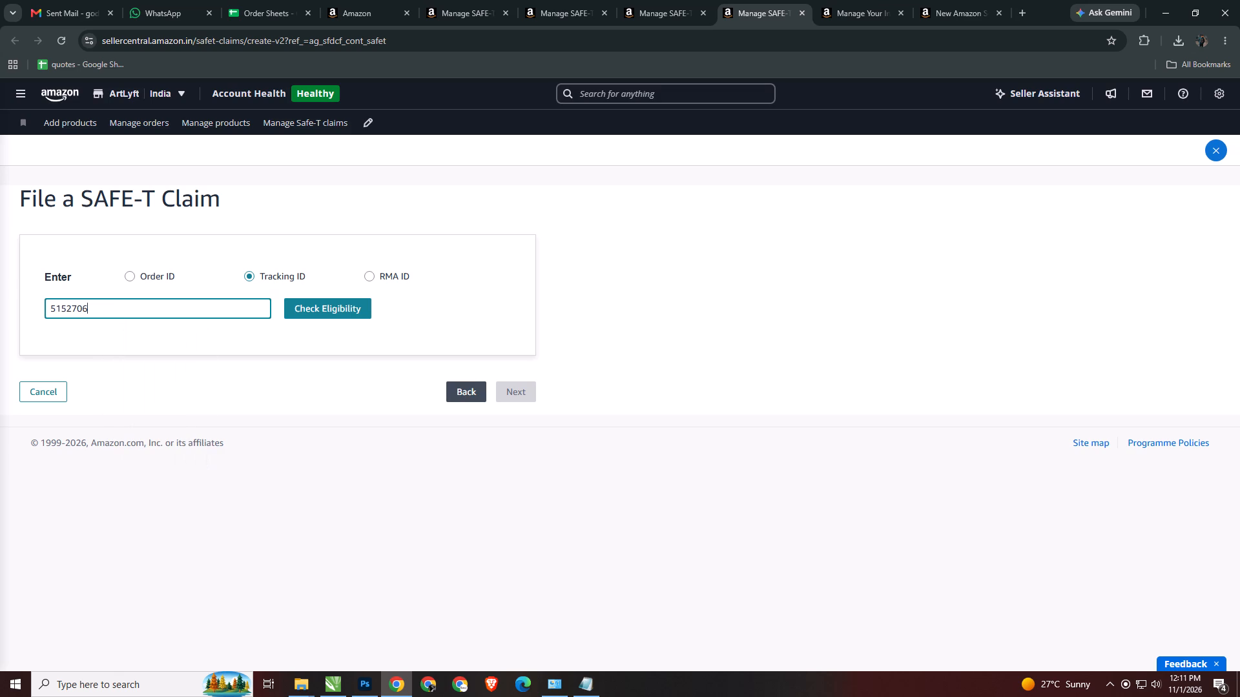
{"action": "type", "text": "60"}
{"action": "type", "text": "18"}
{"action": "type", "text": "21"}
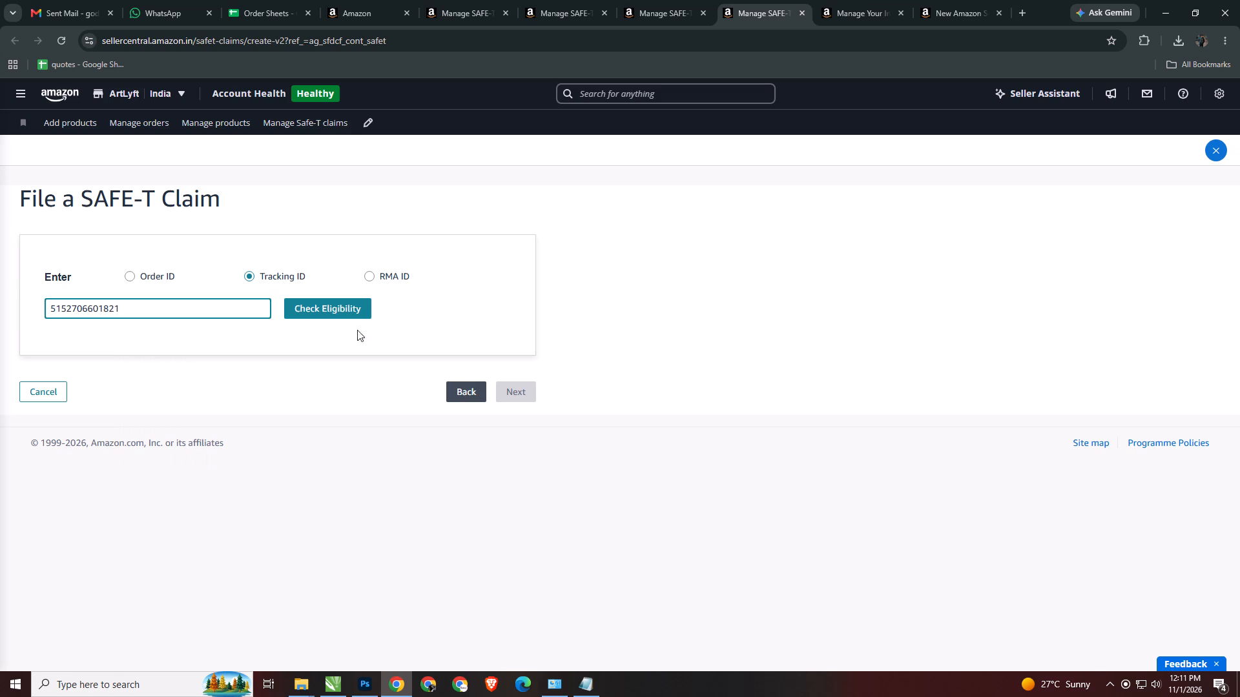
{"action": "left_click", "coordinate": [356, 318]}
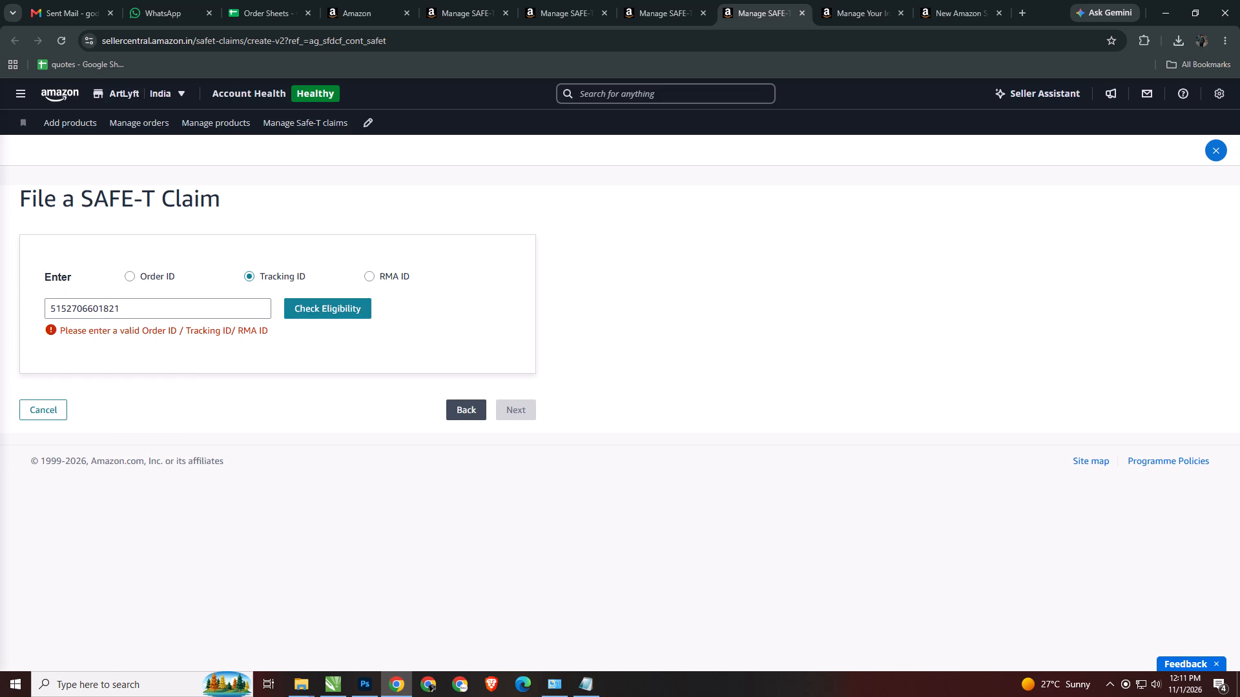
{"action": "left_click", "coordinate": [183, 313]}
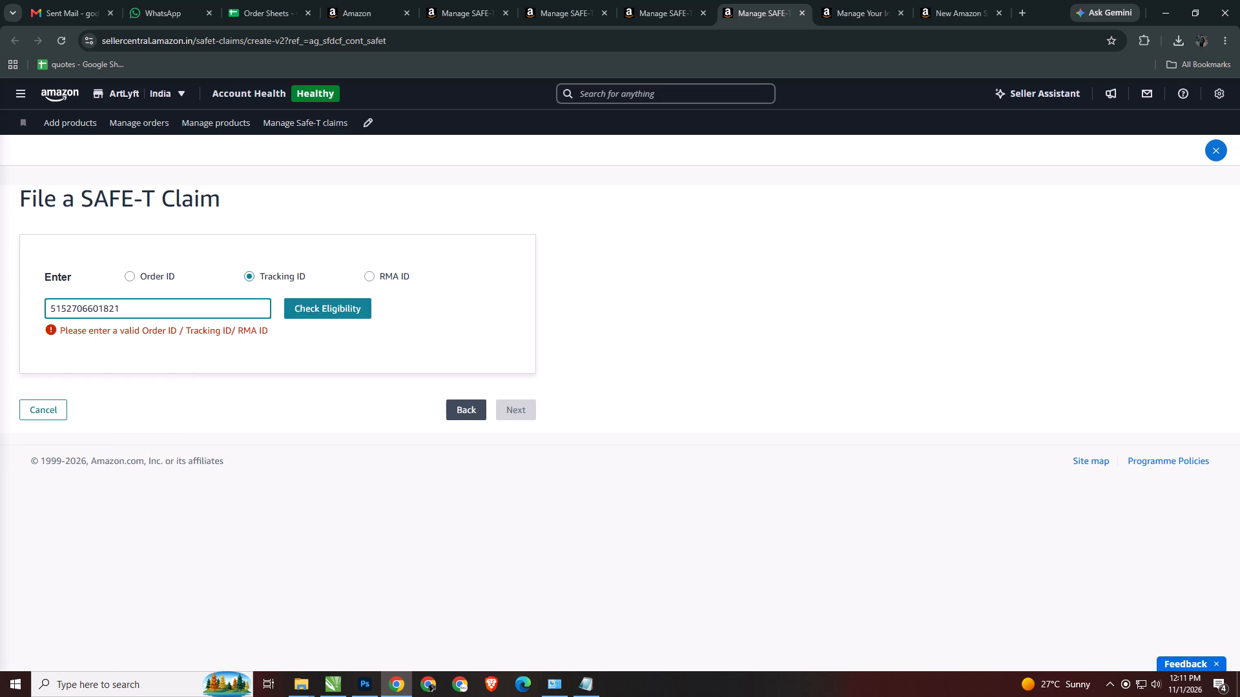
{"action": "left_click", "coordinate": [66, 308]}
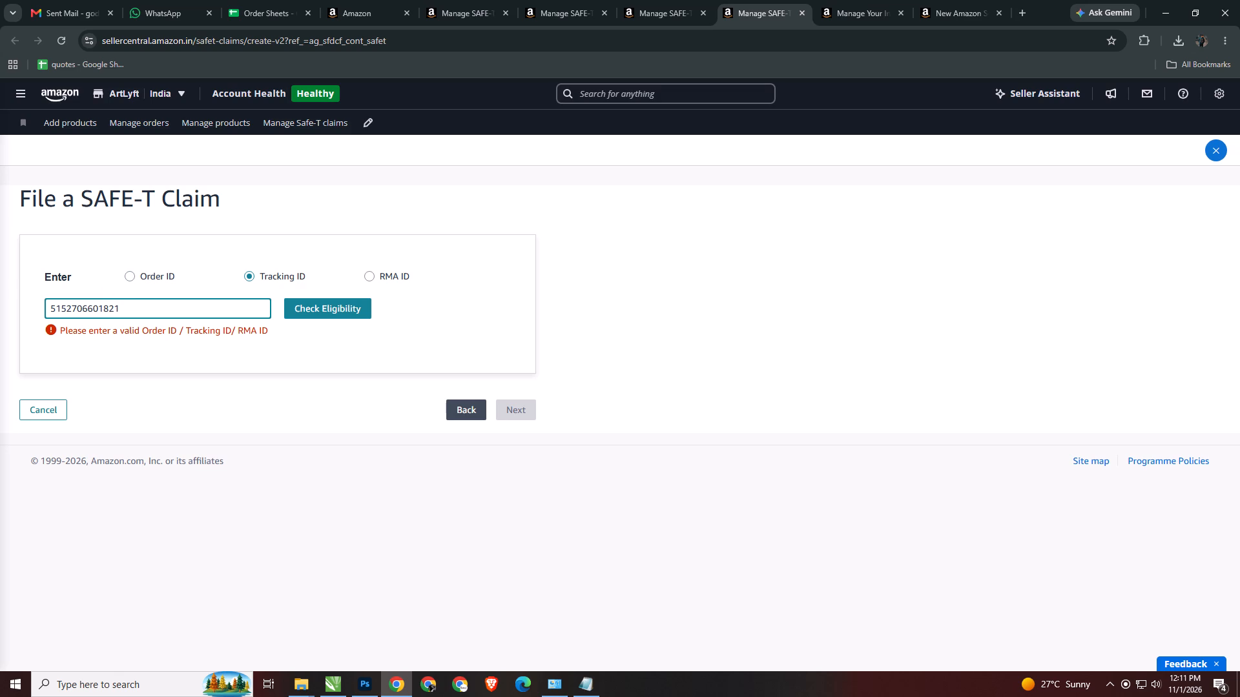
{"action": "left_click", "coordinate": [78, 307]}
{"action": "key", "text": "Right"}
{"action": "key", "text": "Right"}
{"action": "key", "text": "BackSpace"}
{"action": "key", "text": "Right"}
{"action": "key", "text": "Right"}
{"action": "key", "text": "Right"}
{"action": "key", "text": "Right"}
{"action": "key", "text": "Right"}
{"action": "key", "text": "Right"}
{"action": "key", "text": "Right"}
{"action": "left_click", "coordinate": [325, 316]}
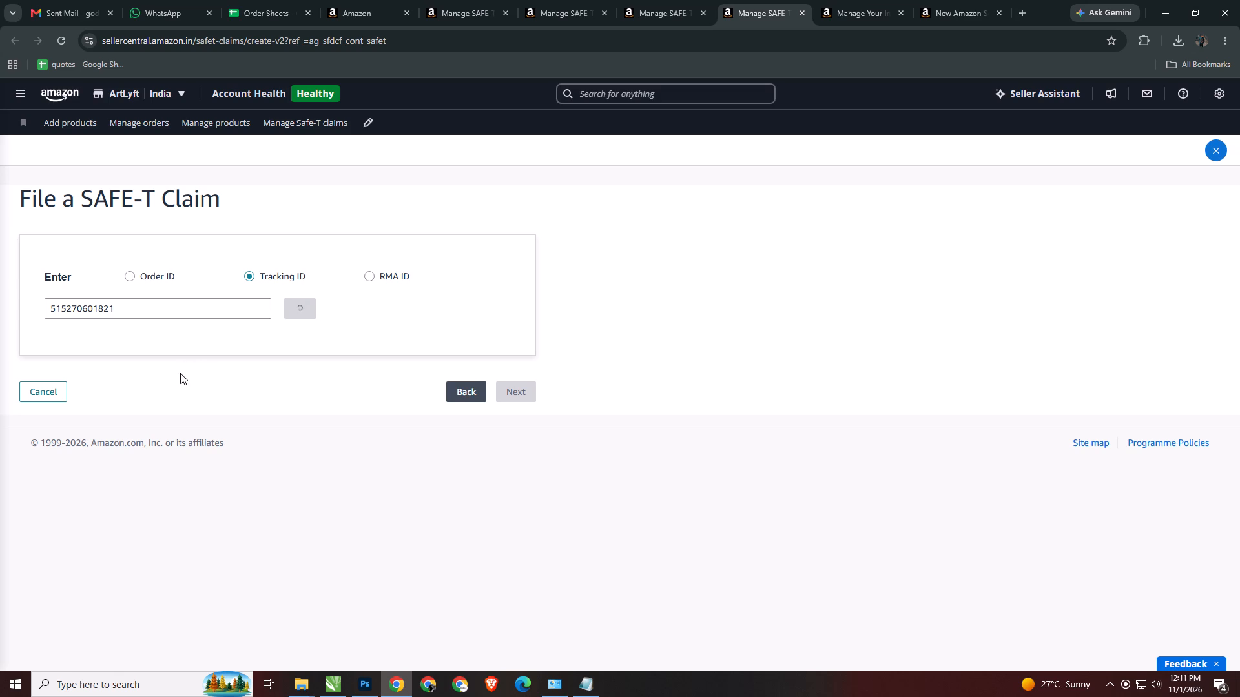
Select the ArtLyft Lionel Messi World Cup Poster Frame as the item to claim for and continue.
{"action": "left_click", "coordinate": [52, 349]}
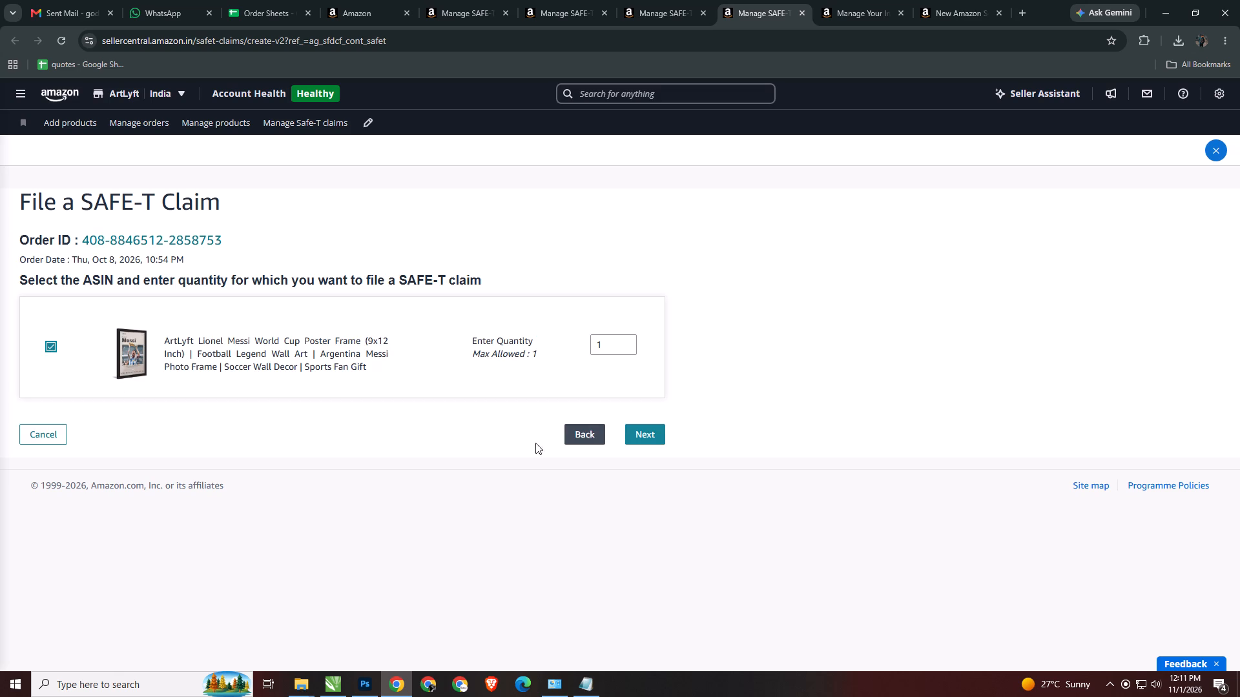
{"action": "left_click", "coordinate": [648, 435]}
Set the claim reason to "I received damaged/ used item" and the sub-reason to "Product heavily damaged".
{"action": "left_click", "coordinate": [130, 420]}
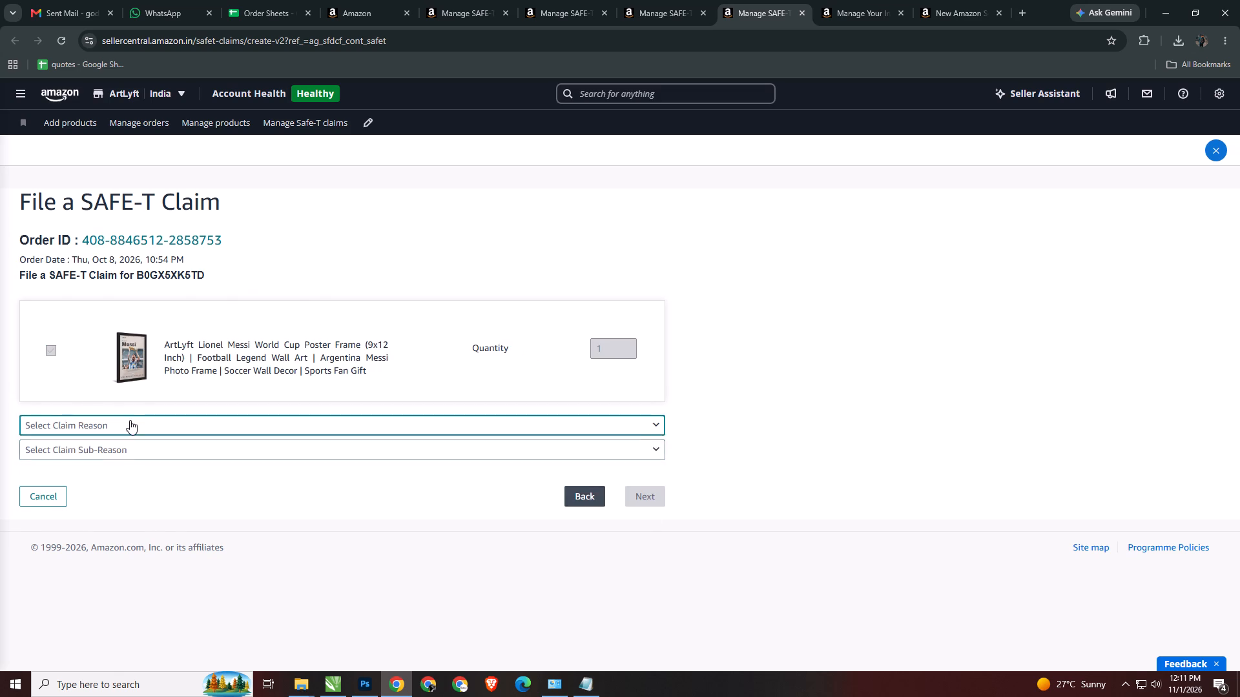
{"action": "left_click", "coordinate": [102, 445]}
{"action": "left_click", "coordinate": [98, 456]}
{"action": "left_click", "coordinate": [105, 473]}
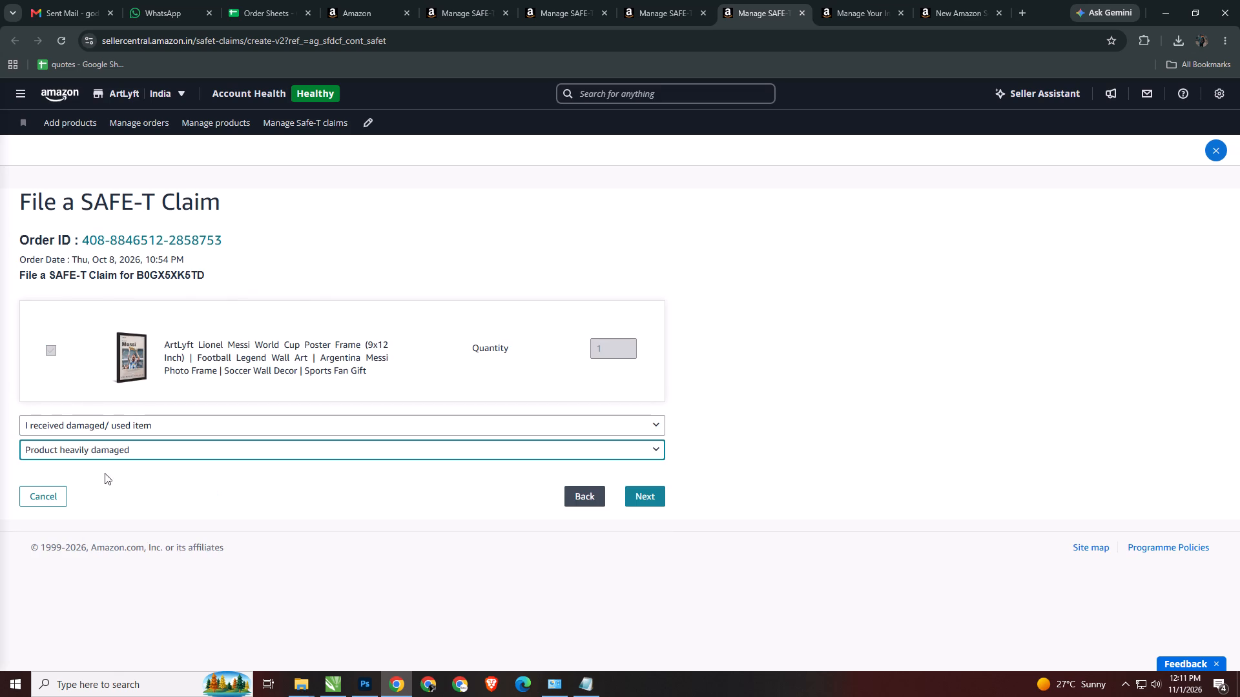
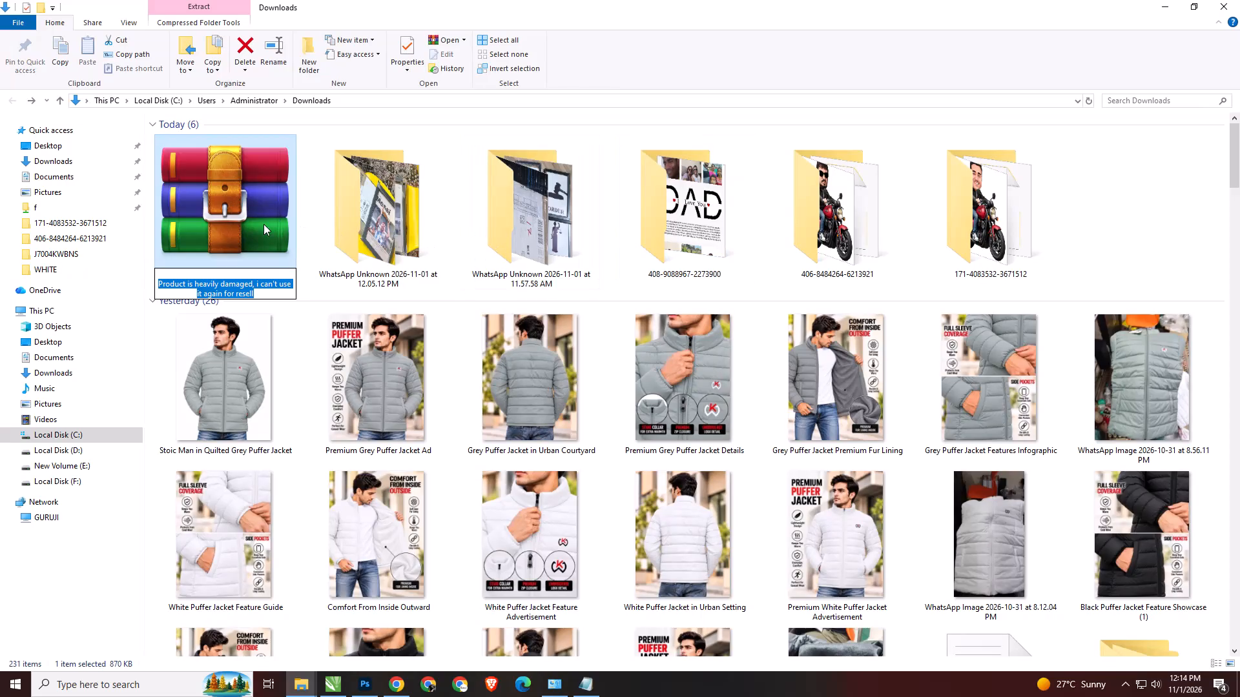
Undo the pasted text in the newest downloaded ZIP archive's name.
{"action": "key", "text": "ctrl+z"}
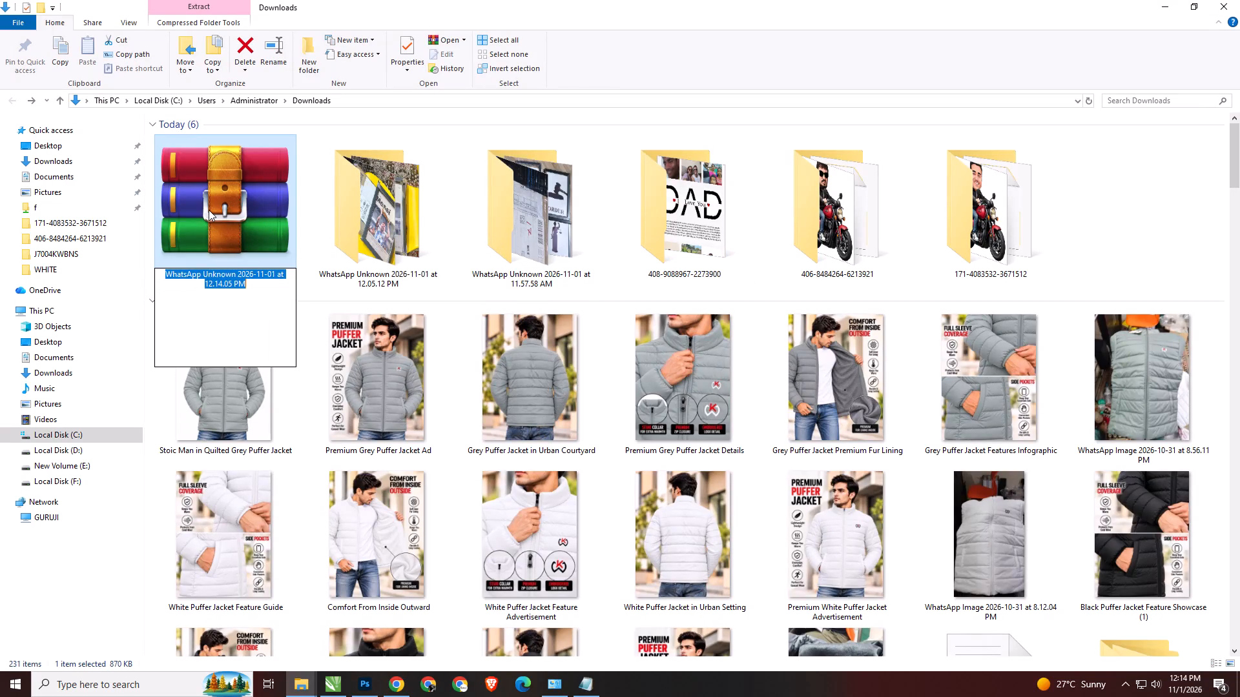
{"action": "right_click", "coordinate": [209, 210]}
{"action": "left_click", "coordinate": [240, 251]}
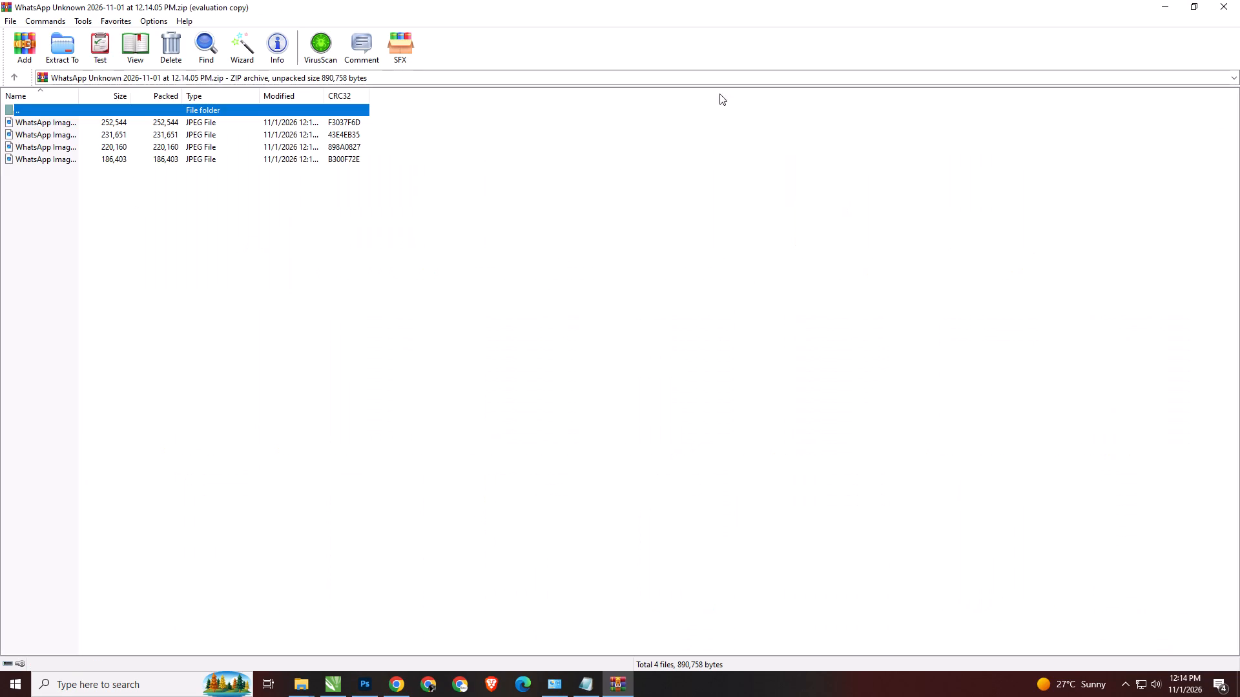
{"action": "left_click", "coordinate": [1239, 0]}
Extract the ZIP archive "WhatsApp Unknown 2026-11-01 at 12.14.05 PM" into its own folder in Downloads.
{"action": "right_click", "coordinate": [196, 197]}
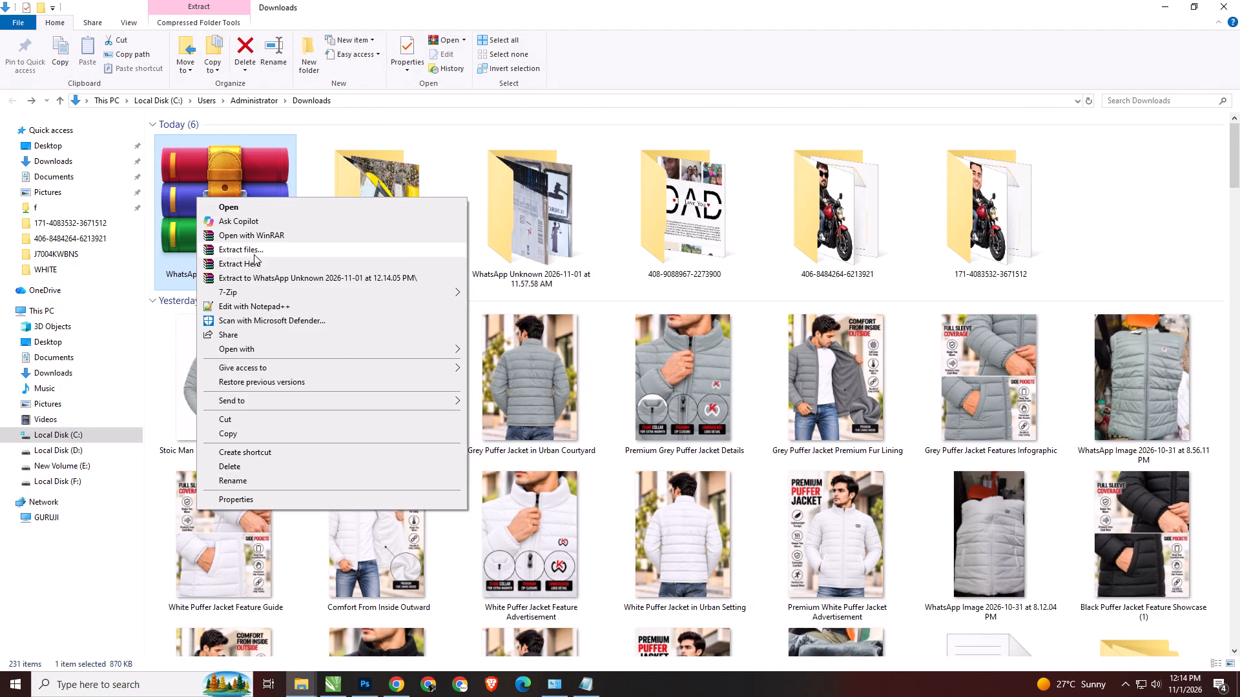
{"action": "left_click", "coordinate": [256, 250]}
{"action": "key", "text": "Return"}
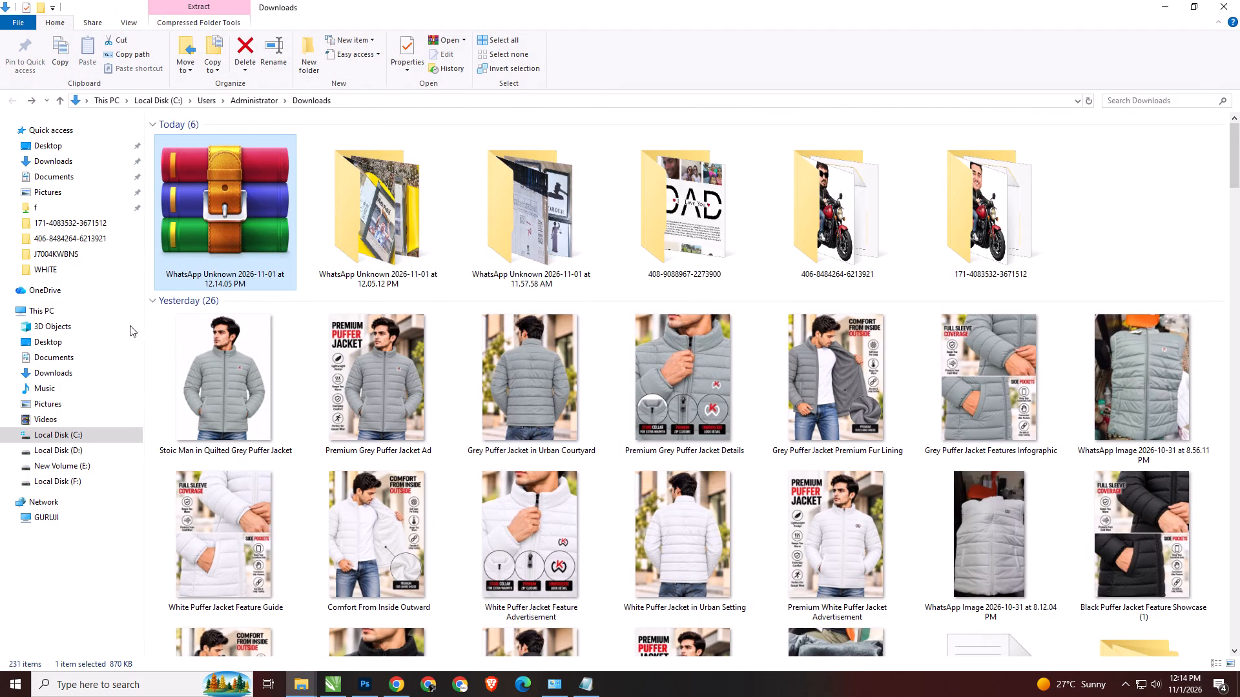
Delete the extracted ZIP archive from Downloads, keeping the folder of the same name.
{"action": "key", "text": "Delete"}
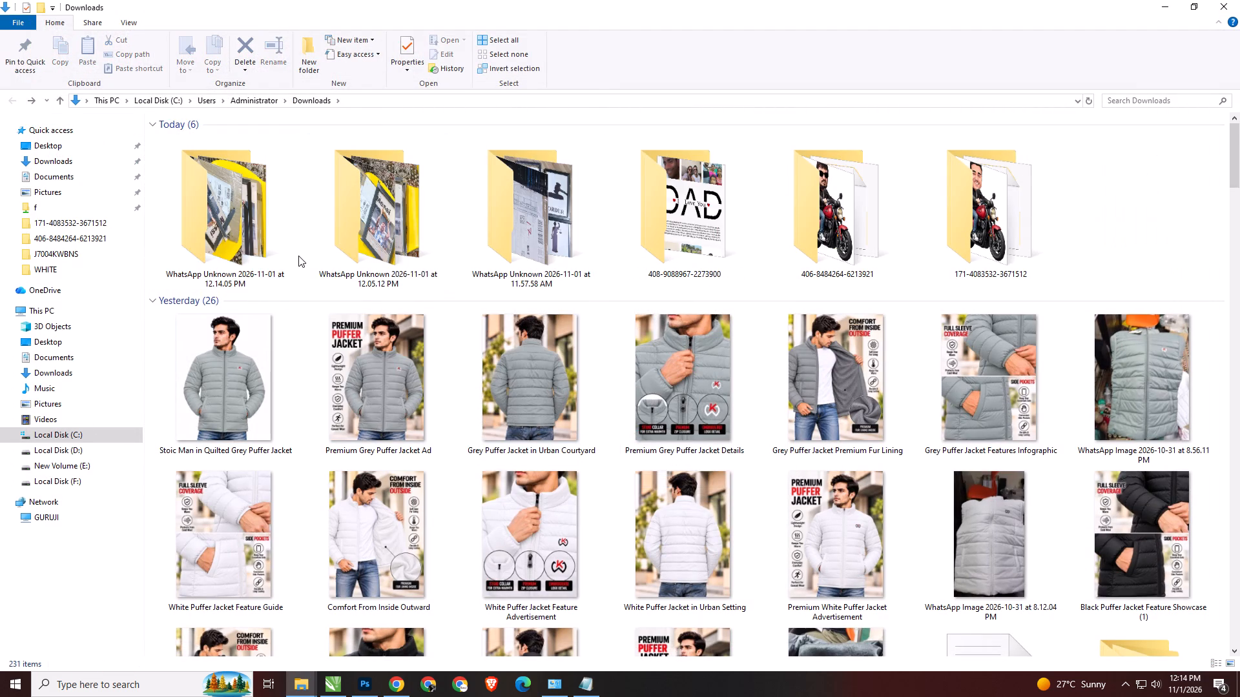
Go back to Downloads from the 12.05.12 PM folder and open "WhatsApp Unknown 2026-11-01 at 12.14.05 PM".
{"action": "key", "text": "alt+Tab"}
{"action": "left_click", "coordinate": [740, 272], "text": "alt"}
{"action": "left_click", "coordinate": [692, 370]}
{"action": "key", "text": "BackSpace"}
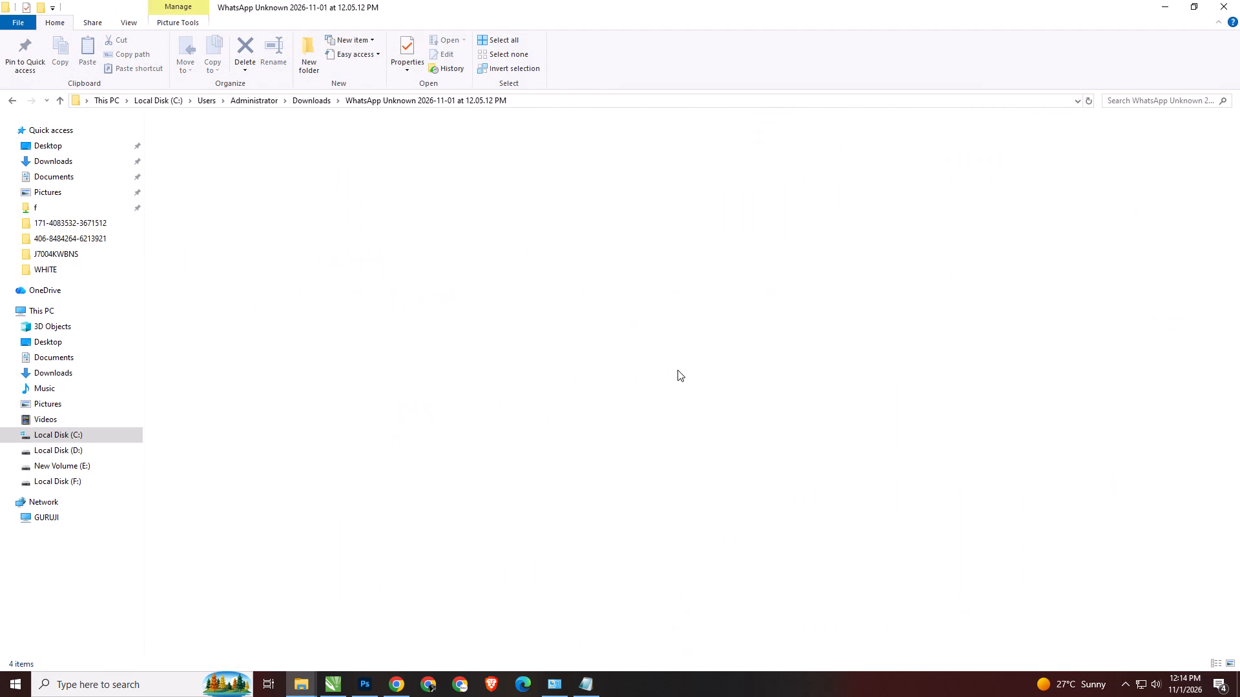
{"action": "double_click", "coordinate": [223, 236]}
Change the folder view so the four photos show as much bigger thumbnails.
{"action": "left_click", "coordinate": [278, 279]}
{"action": "right_click", "coordinate": [278, 279]}
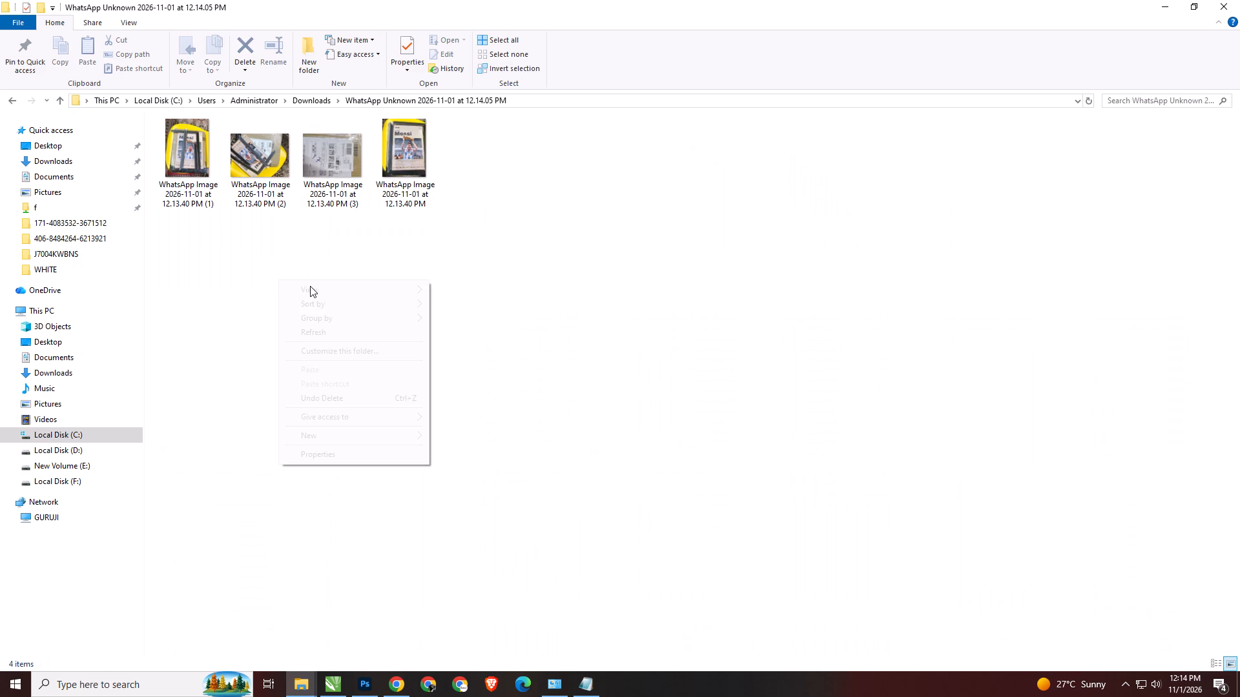
{"action": "left_click_drag", "start_coordinate": [310, 286], "coordinate": [319, 286]}
{"action": "left_click", "coordinate": [451, 291]}
{"action": "left_click", "coordinate": [464, 389]}
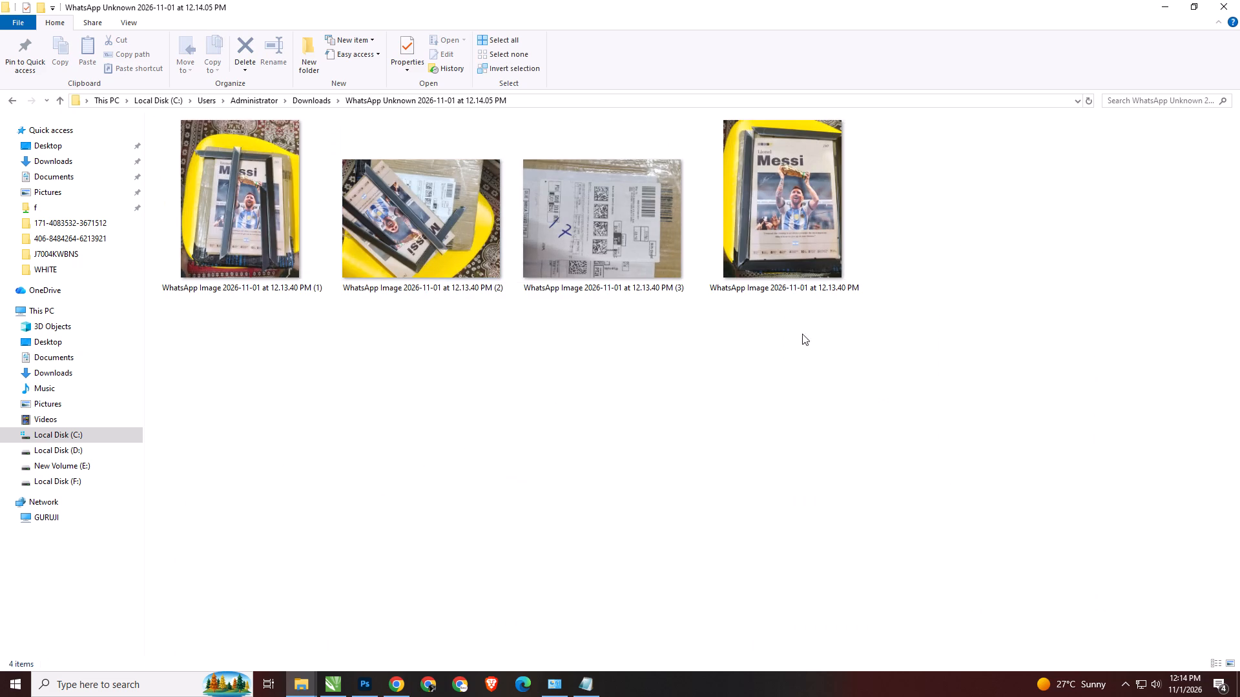
{"action": "left_click", "coordinate": [545, 416]}
Rotate the shipping label photo "WhatsApp Image 2026-11-01 at 12.13.40 PM (3)" right three times so the label is upright.
{"action": "right_click", "coordinate": [601, 190]}
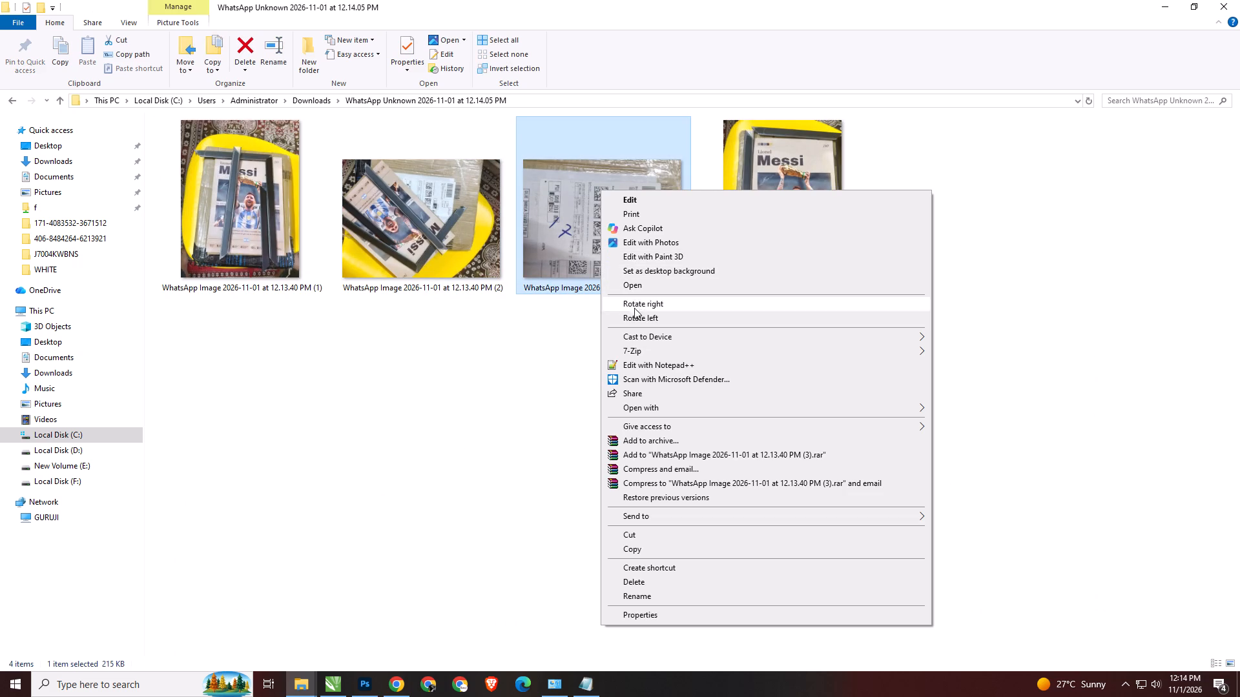
{"action": "left_click", "coordinate": [644, 301]}
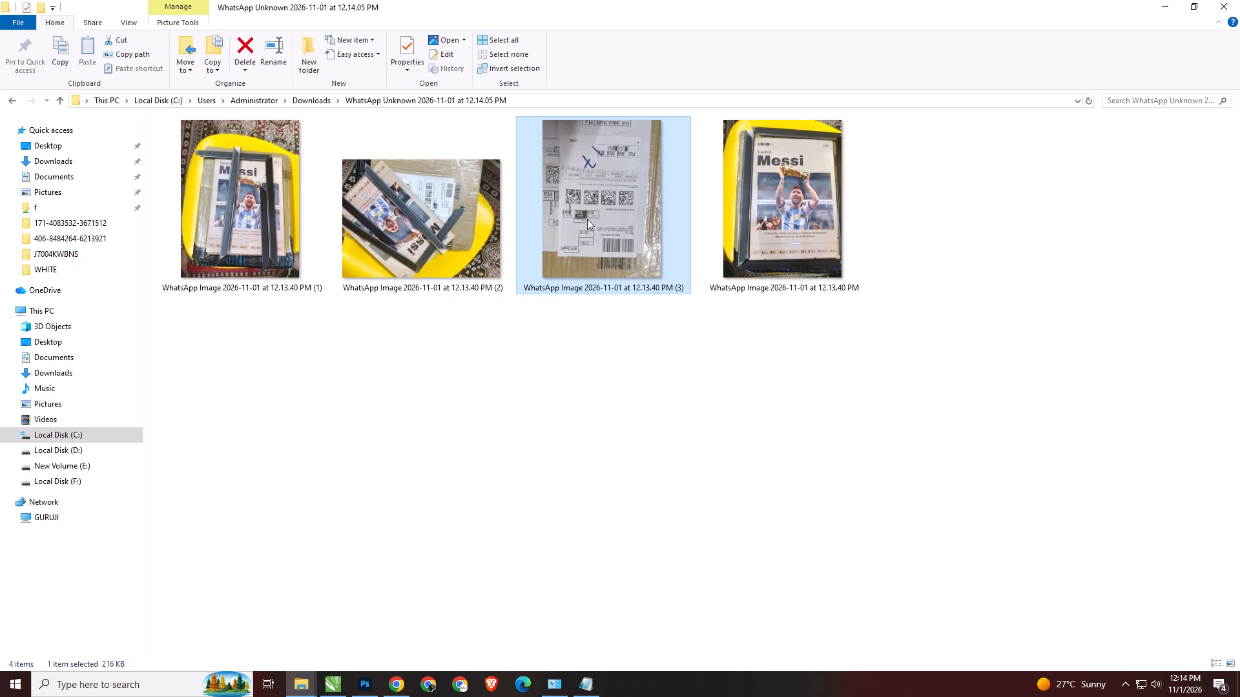
{"action": "right_click", "coordinate": [587, 219]}
{"action": "left_click", "coordinate": [618, 333]}
{"action": "right_click", "coordinate": [601, 231]}
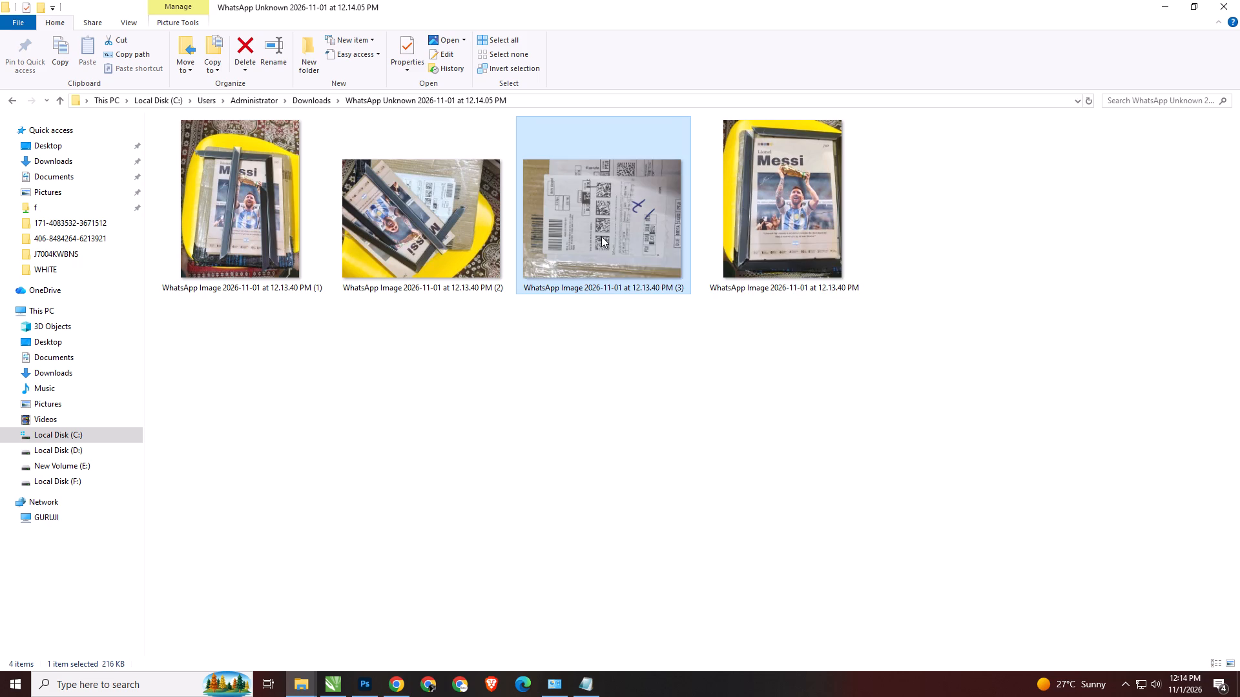
{"action": "left_click", "coordinate": [635, 341]}
{"action": "left_click", "coordinate": [623, 354]}
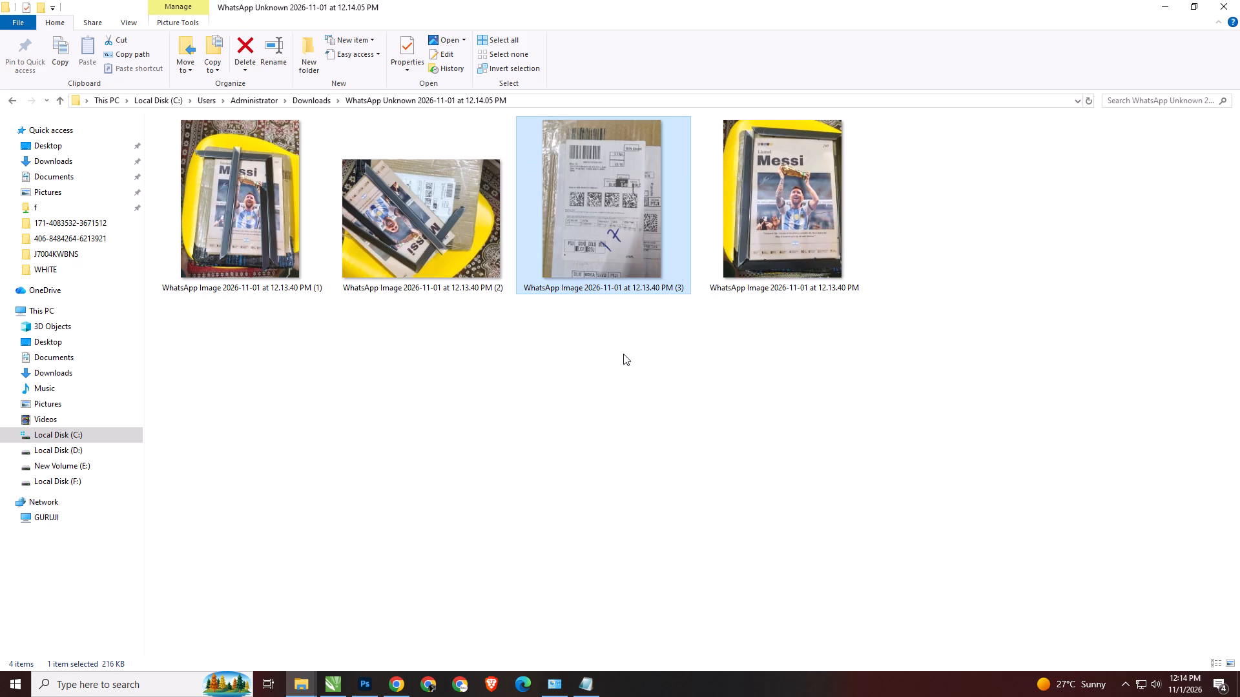
Rotate the sideways Messi frame photo "WhatsApp Image 2026-11-01 at 12.13.40 PM (2)" left once and deselect it.
{"action": "right_click", "coordinate": [415, 244]}
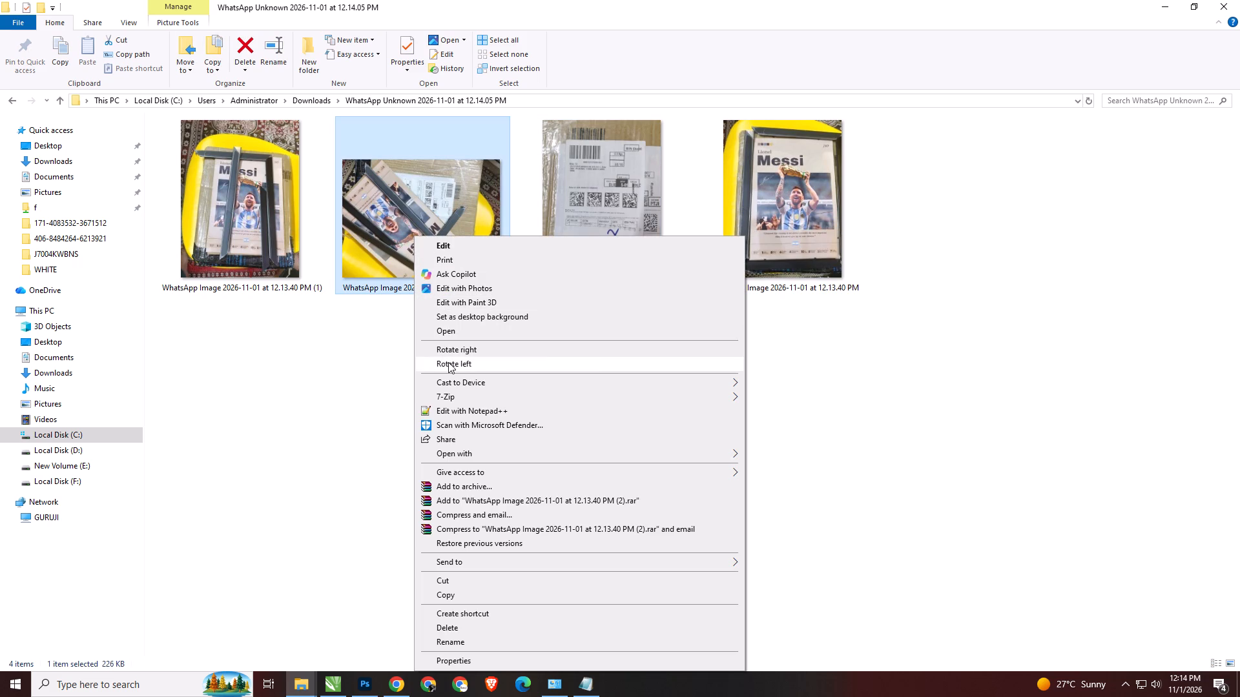
{"action": "left_click", "coordinate": [448, 362]}
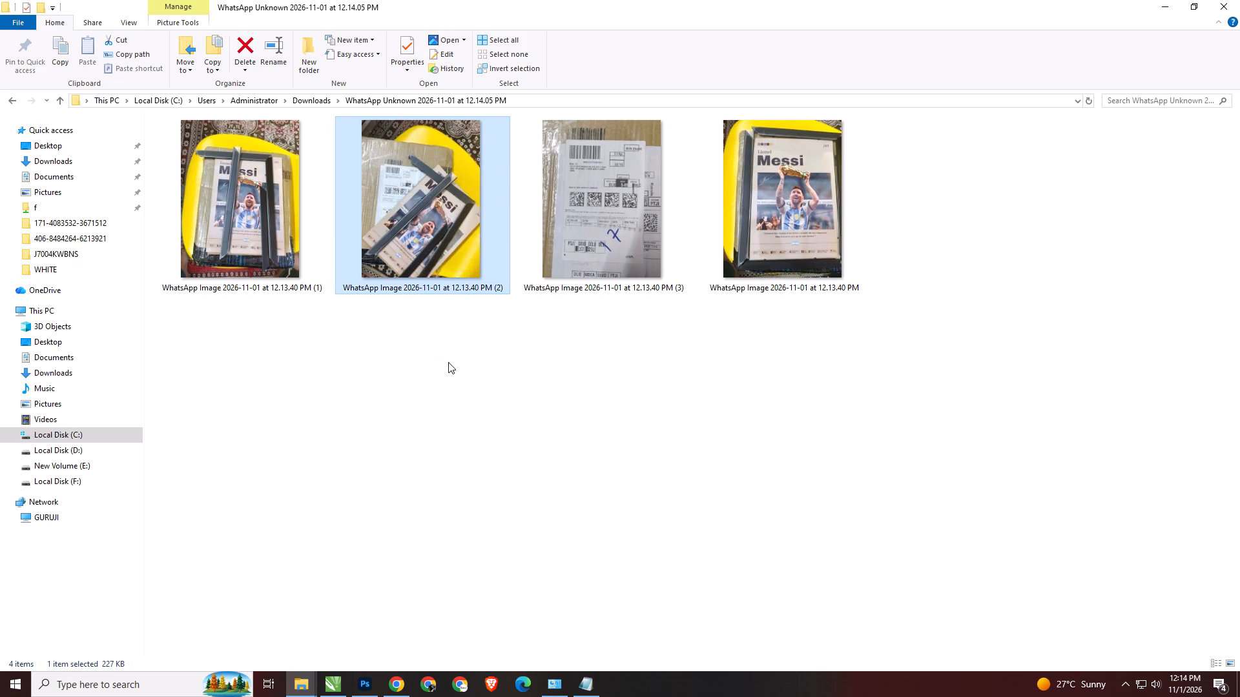
{"action": "left_click", "coordinate": [448, 362]}
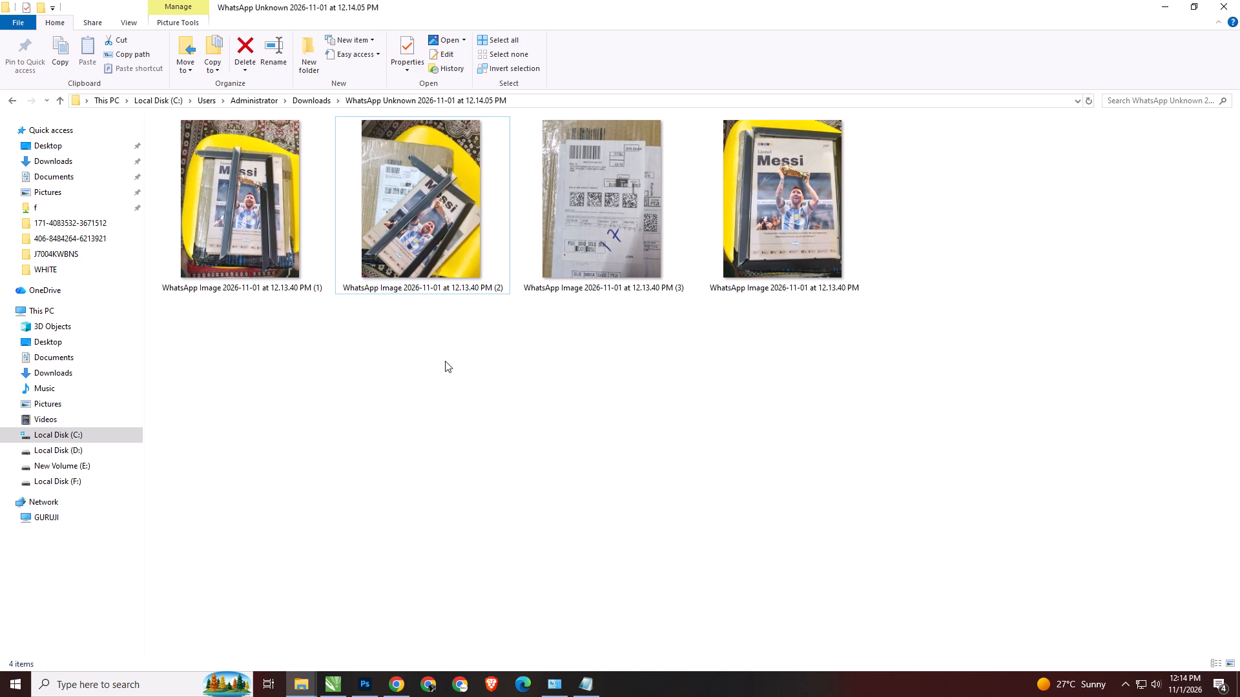
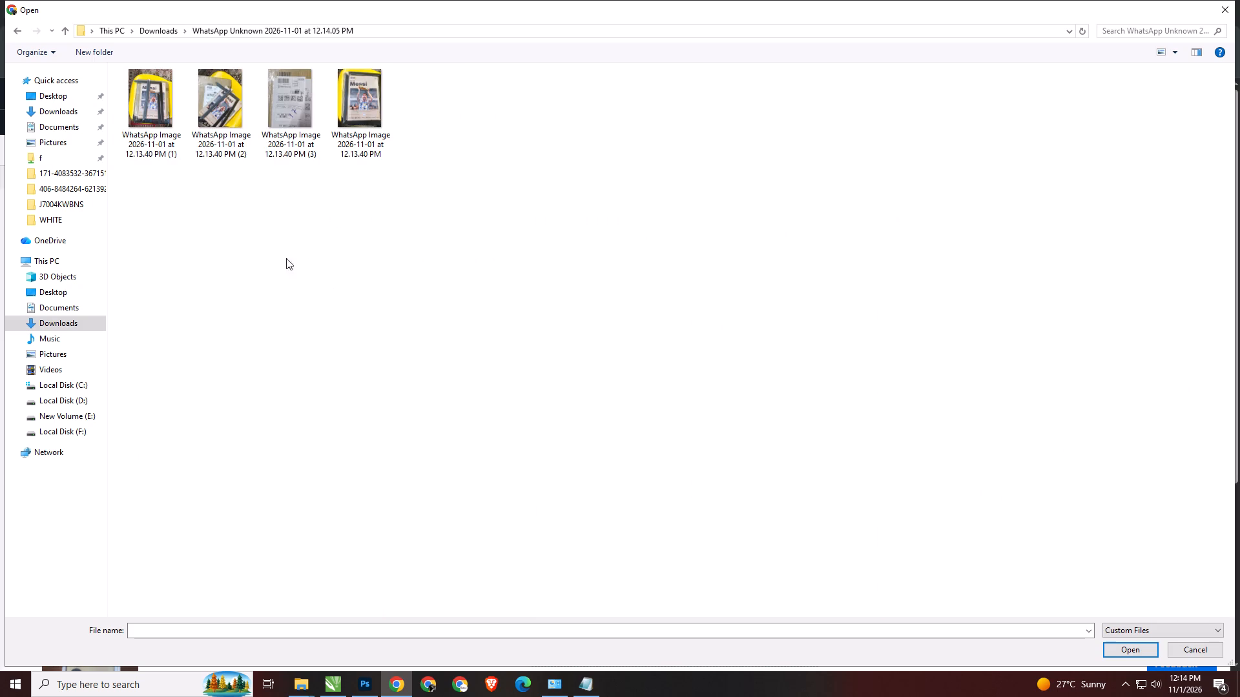
Display the photos as extra large thumbnails and attach 12.13.40 PM (1) and the unnumbered 12.13.40 PM as photographs of the return's contents.
{"action": "left_click", "coordinate": [280, 254], "text": "alt"}
{"action": "right_click", "coordinate": [280, 254], "text": "alt"}
{"action": "left_click_drag", "start_coordinate": [302, 265], "coordinate": [322, 265], "text": "alt"}
{"action": "left_click", "coordinate": [455, 264], "text": "alt"}
{"action": "left_click", "coordinate": [486, 398], "text": "alt"}
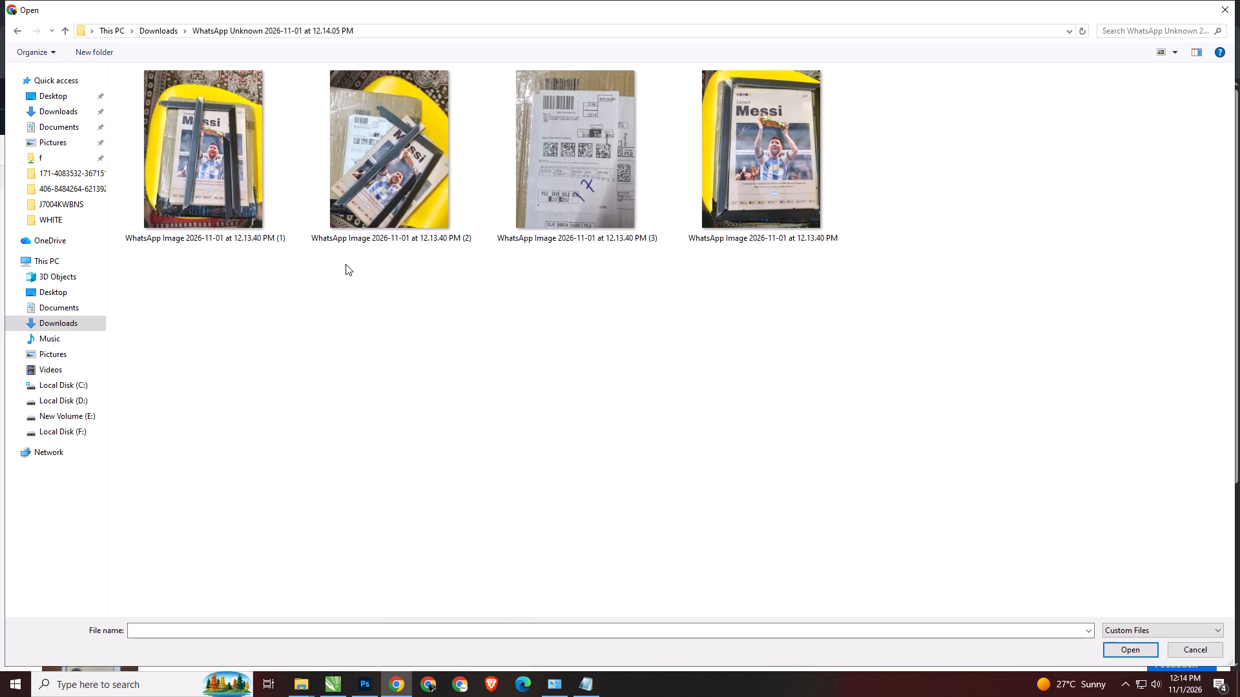
{"action": "left_click_drag", "start_coordinate": [219, 274], "coordinate": [232, 132], "text": "alt"}
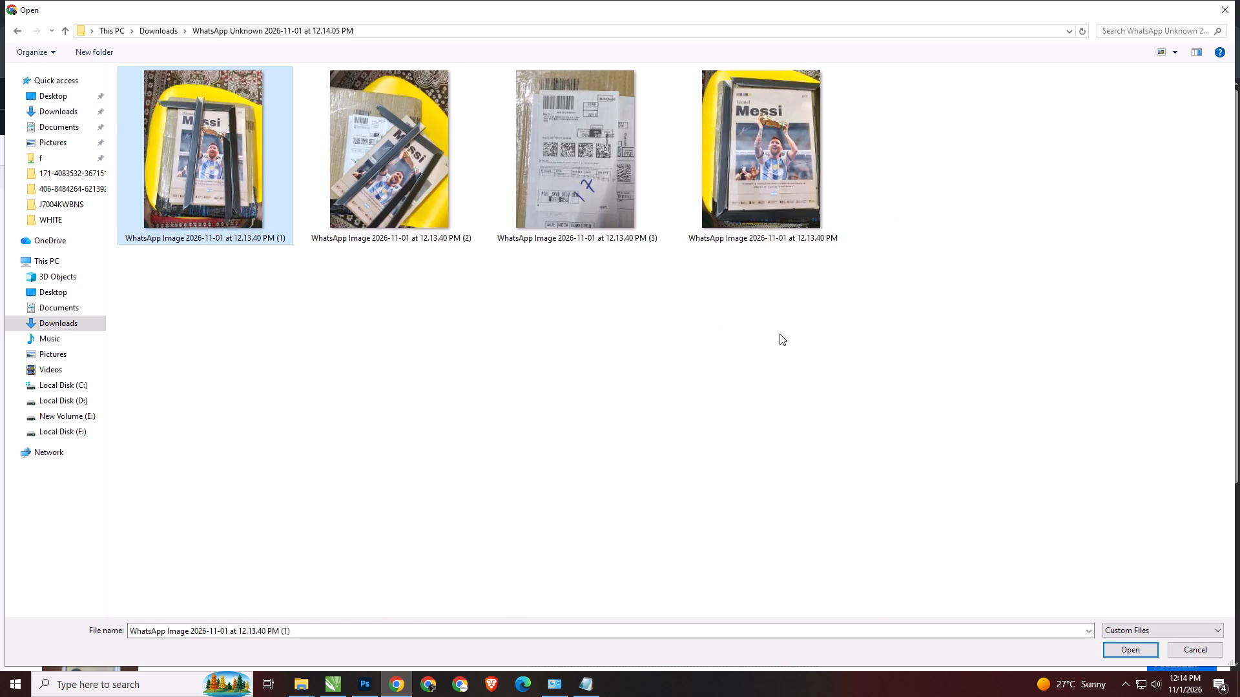
{"action": "left_click_drag", "start_coordinate": [780, 304], "coordinate": [787, 154], "text": "ctrl"}
{"action": "key", "text": "Return"}
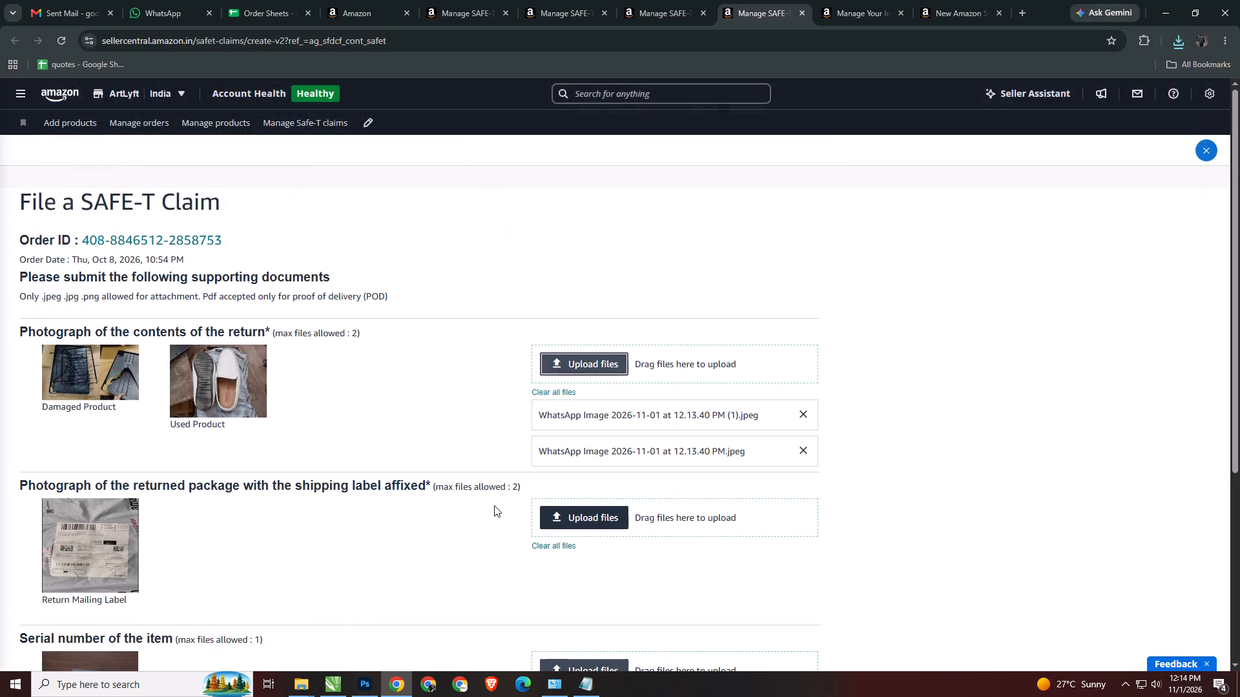
Attach the shipping label photo, WhatsApp Image 2026-11-01 at 12.13.40 PM (3), as the photograph of the returned package.
{"action": "scroll", "coordinate": [465, 469], "scroll_direction": "down", "scroll_amount": 3}
{"action": "left_click", "coordinate": [595, 317]}
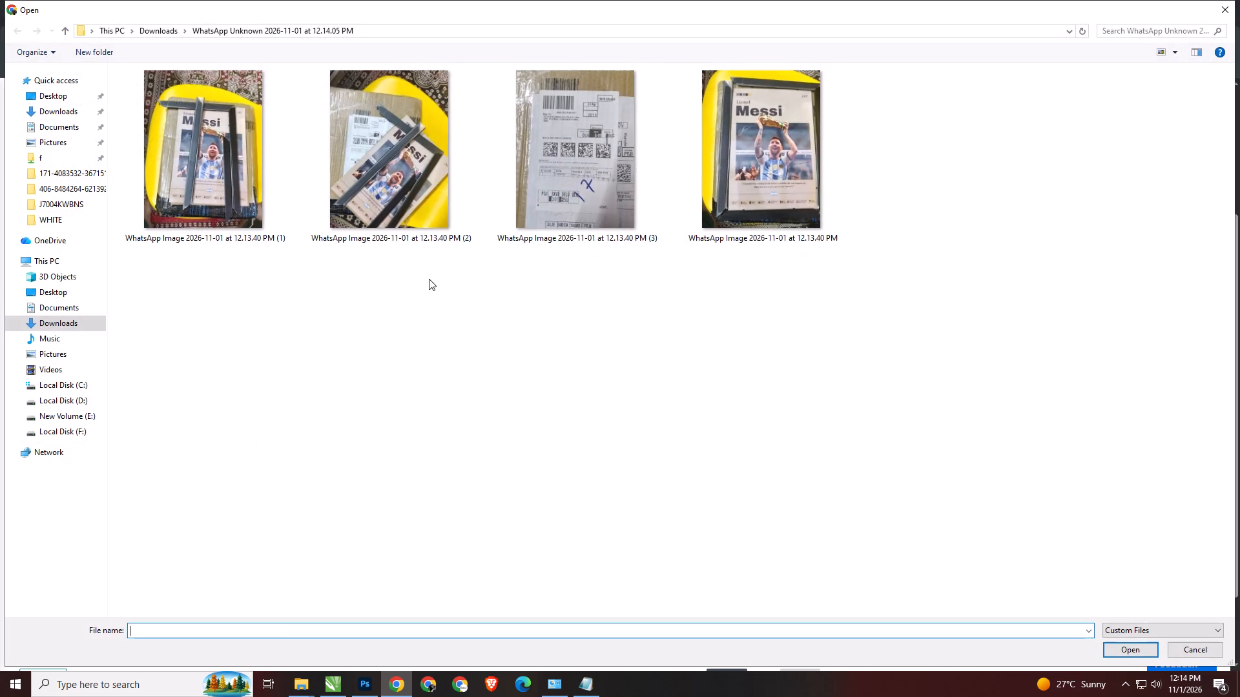
{"action": "left_click_drag", "start_coordinate": [502, 247], "coordinate": [560, 141]}
{"action": "key", "text": "Return"}
Attach WhatsApp Image 2026-11-01 at 12.13.40 PM (2) as the serial number of the item photo.
{"action": "left_click", "coordinate": [569, 471]}
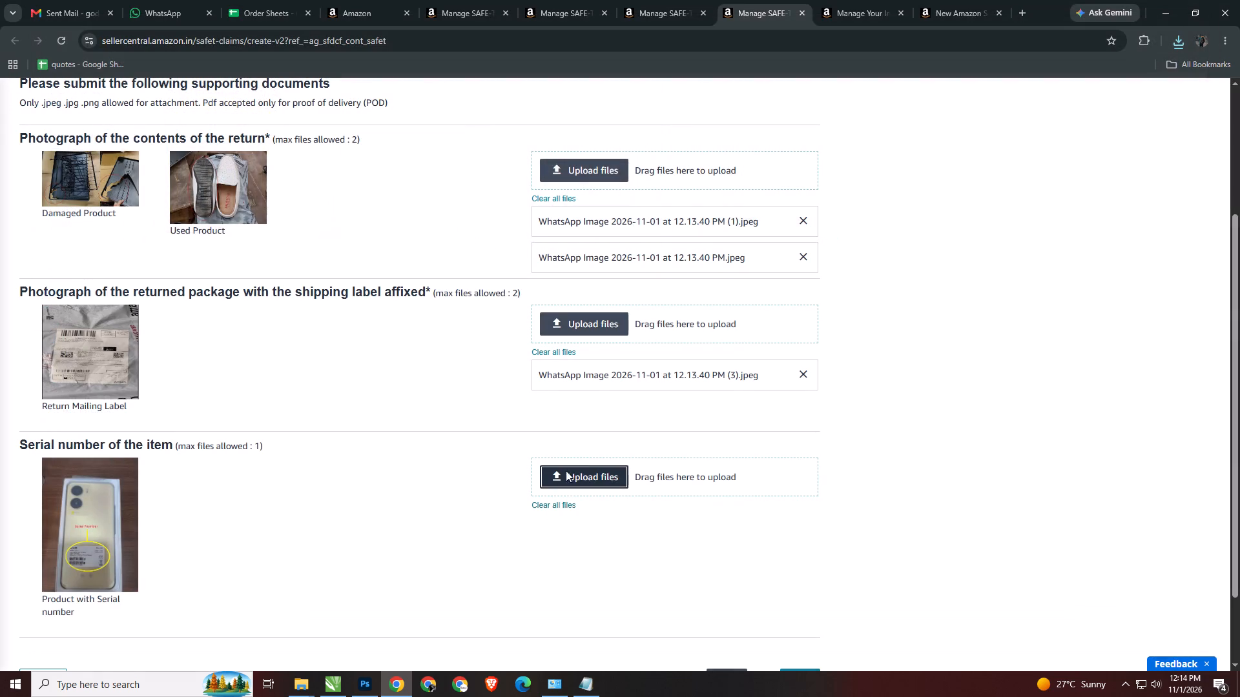
{"action": "left_click_drag", "start_coordinate": [321, 310], "coordinate": [396, 99]}
{"action": "key", "text": "Return"}
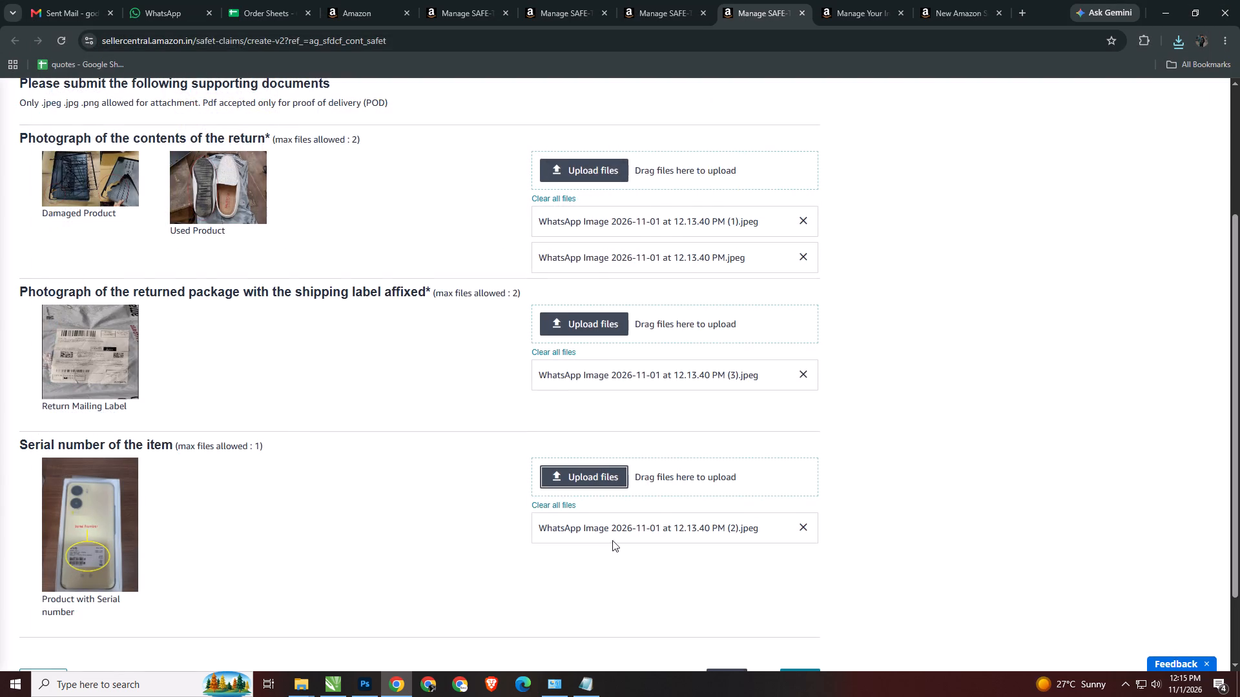
Continue past the uploaded documents and add the note "Product is heavily damaged, i can't use it again for resell" without leading blank lines.
{"action": "scroll", "coordinate": [668, 539], "scroll_direction": "down", "scroll_amount": 5}
{"action": "left_click", "coordinate": [816, 579]}
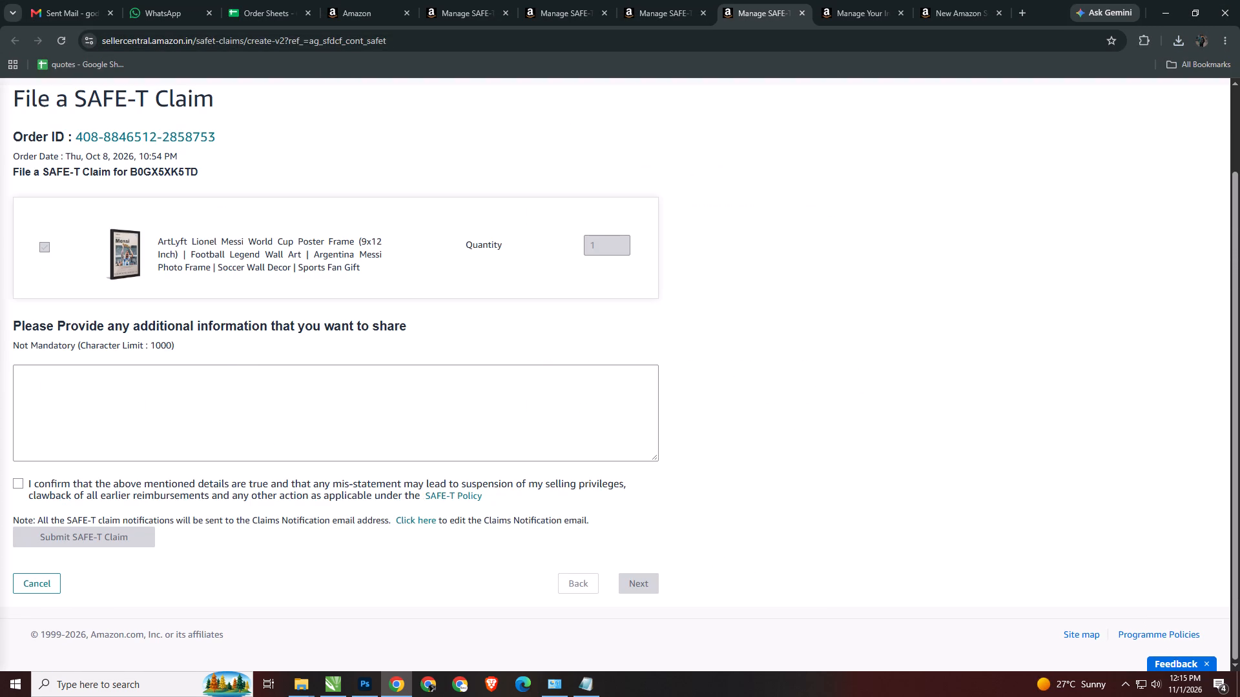
{"action": "left_click", "coordinate": [67, 383]}
{"action": "key", "text": "ctrl+v"}
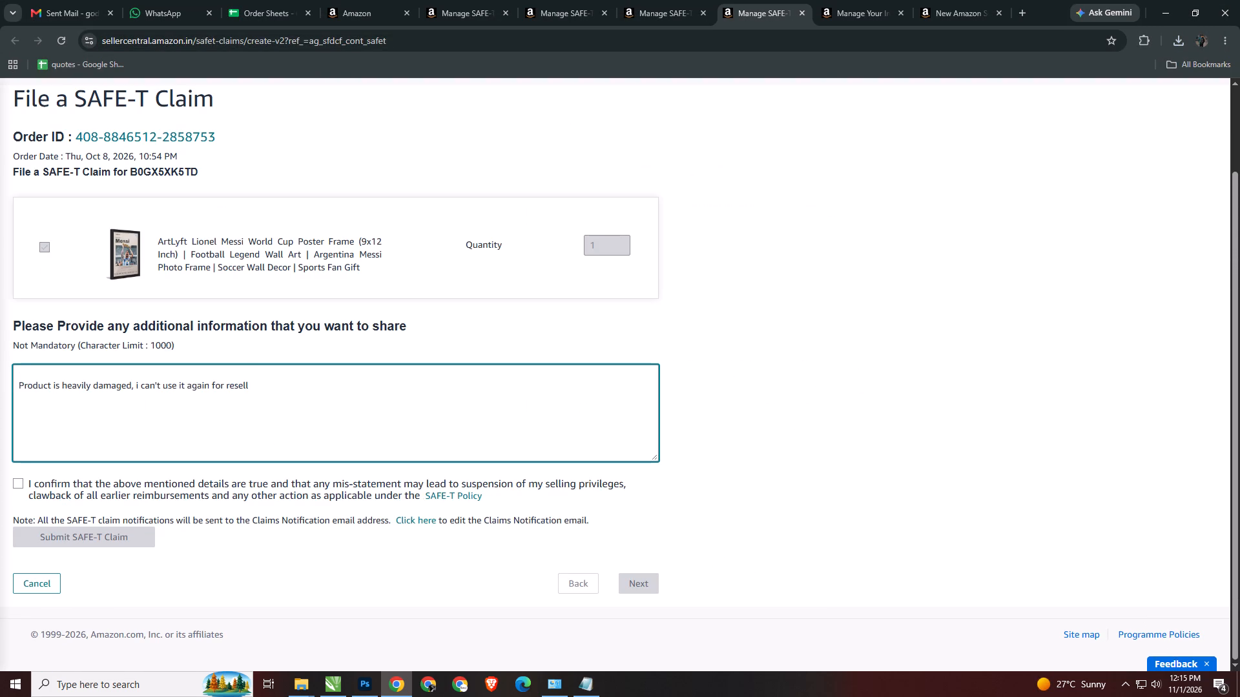
{"action": "key", "text": "ctrl+Home"}
{"action": "key", "text": "BackSpace"}
{"action": "key", "text": "Down"}
{"action": "key", "text": "BackSpace"}
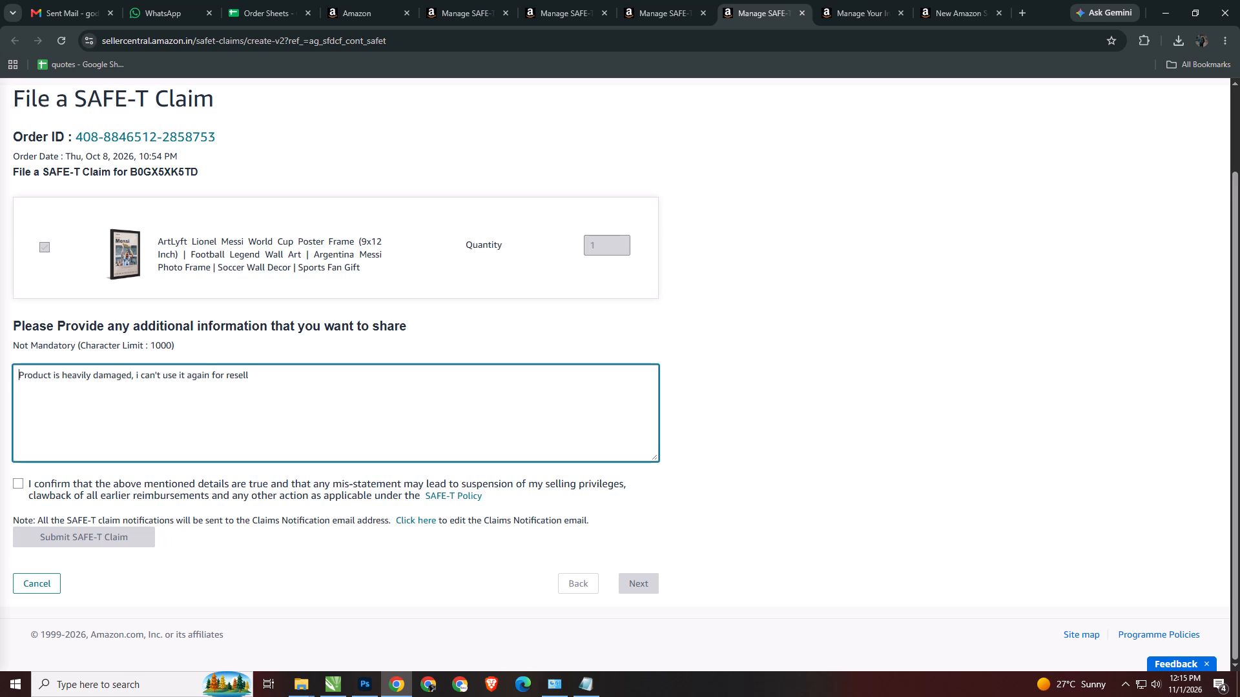
Confirm that the claim details are true and submit the SAFE-T claim for the Messi poster frame.
{"action": "left_click", "coordinate": [23, 488]}
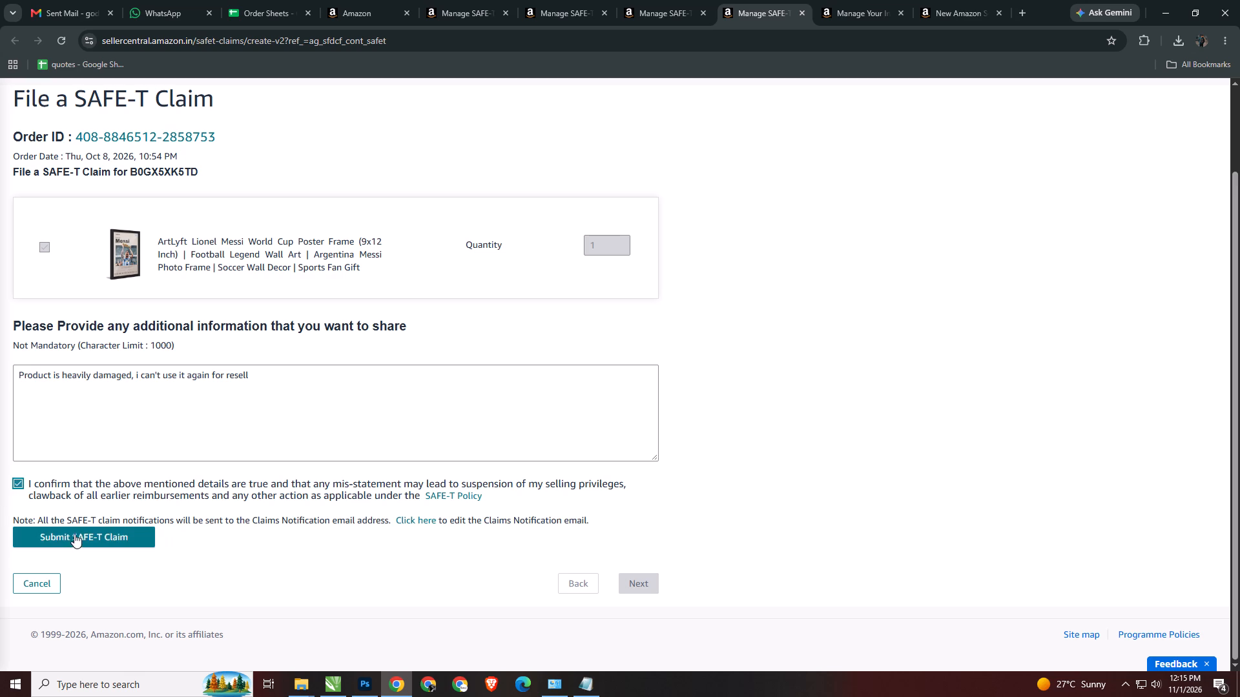
{"action": "left_click", "coordinate": [74, 536]}
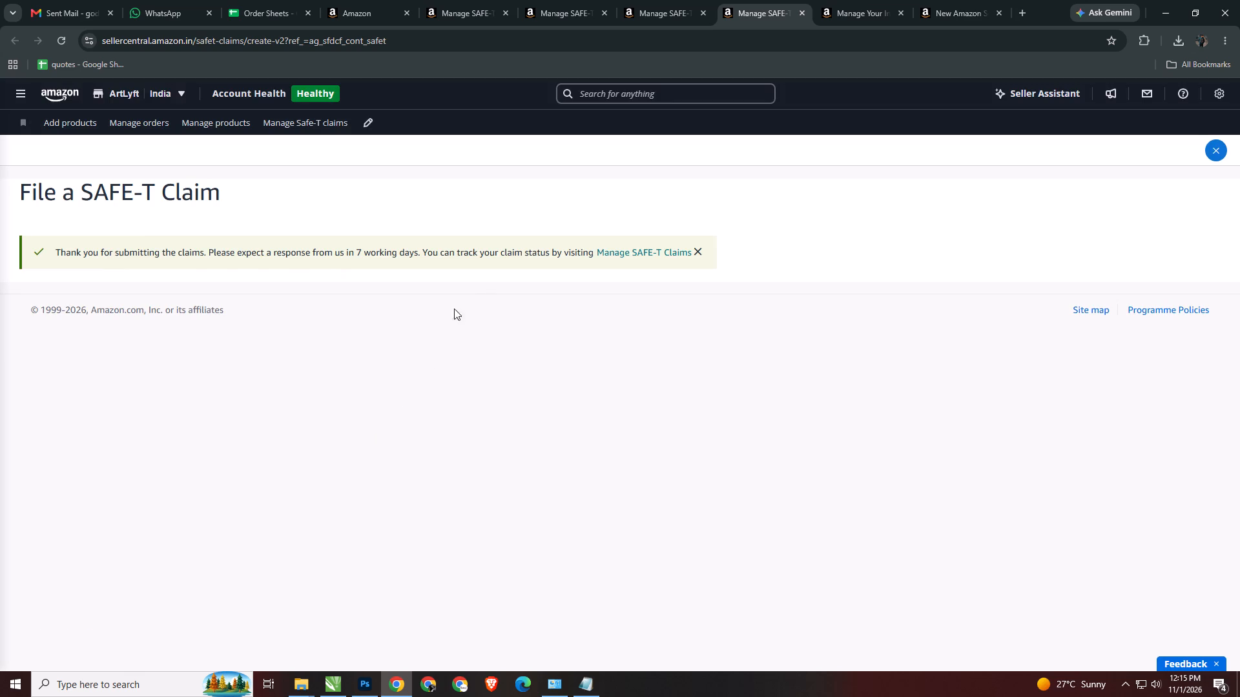
Return to the Manage SAFE-T Claims overview and start filing a new SAFE-T claim.
{"action": "left_click", "coordinate": [641, 247]}
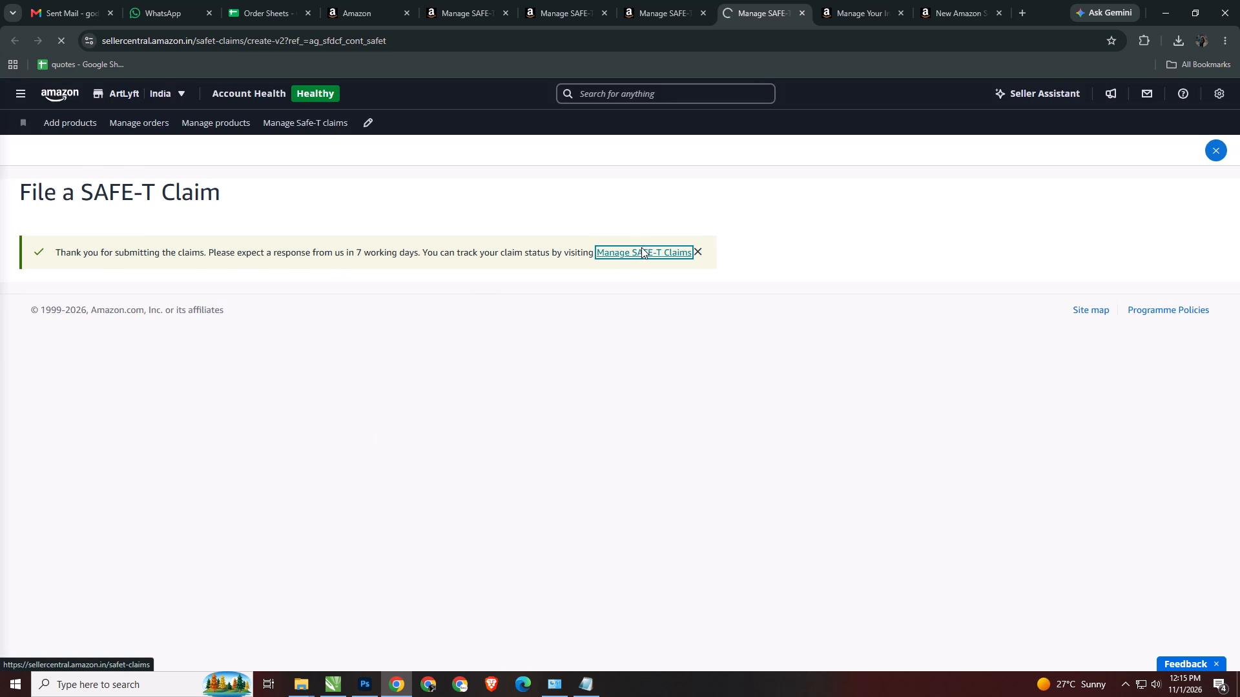
{"action": "left_click", "coordinate": [1133, 151]}
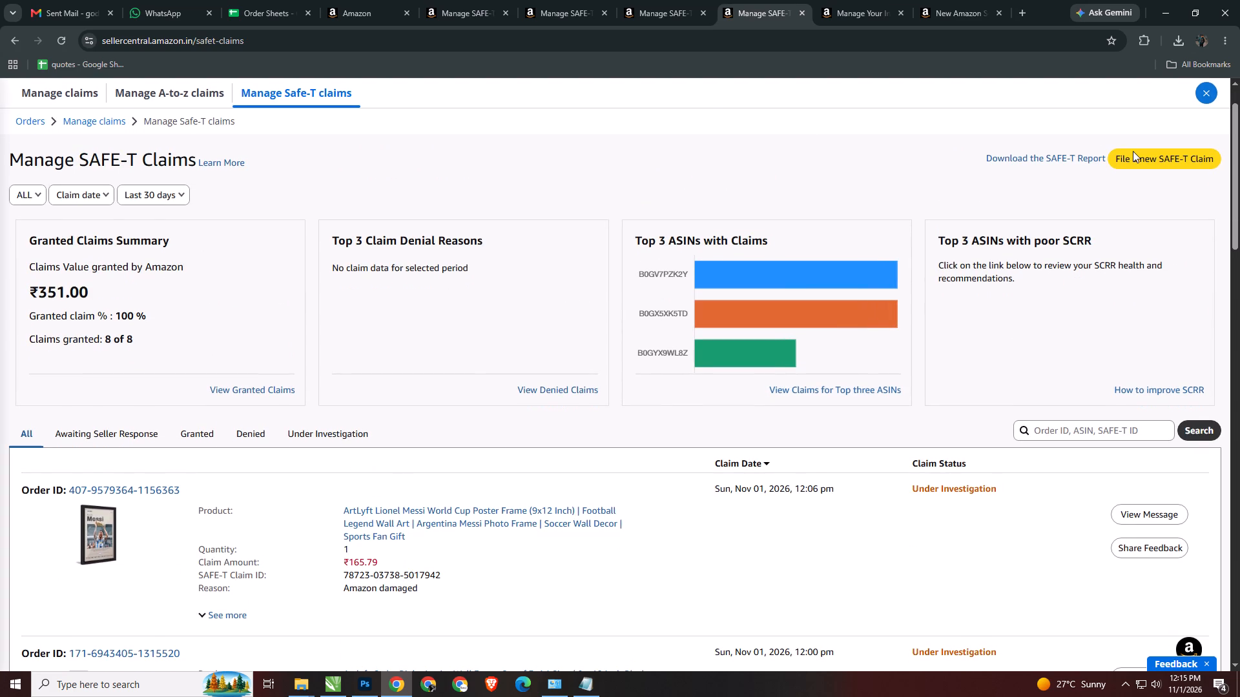
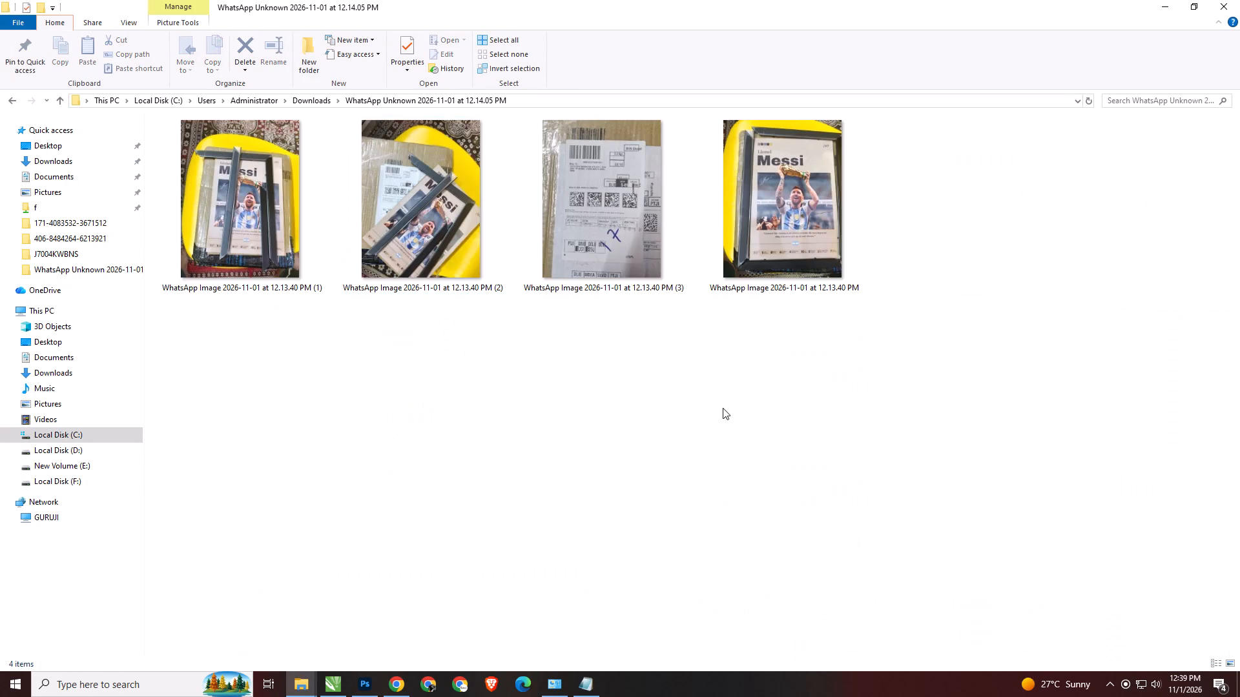
Look through the WhatsApp folders in Downloads dated 11.57.58 AM, 12.39.52 PM and 12.14.05 PM for the next return's photos.
{"action": "key", "text": "BackSpace"}
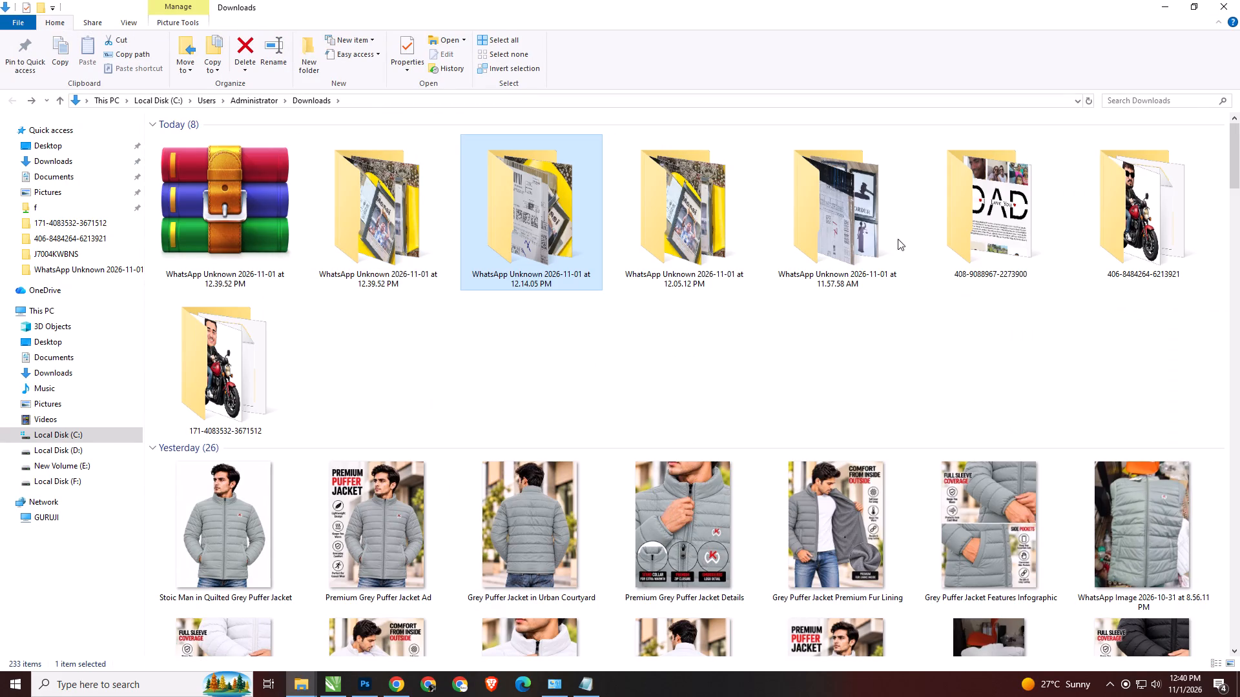
{"action": "double_click", "coordinate": [861, 232]}
{"action": "left_click", "coordinate": [655, 365]}
{"action": "key", "text": "BackSpace"}
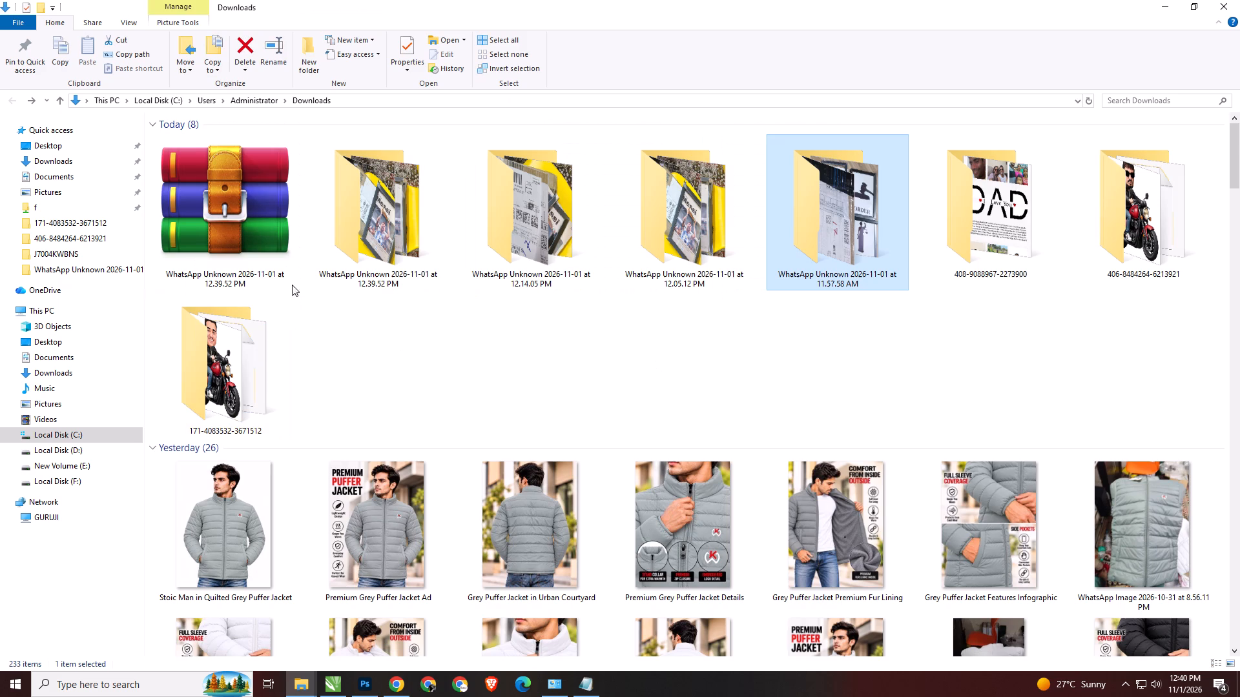
{"action": "left_click", "coordinate": [420, 334]}
{"action": "left_click", "coordinate": [420, 334]}
{"action": "right_click", "coordinate": [420, 334]}
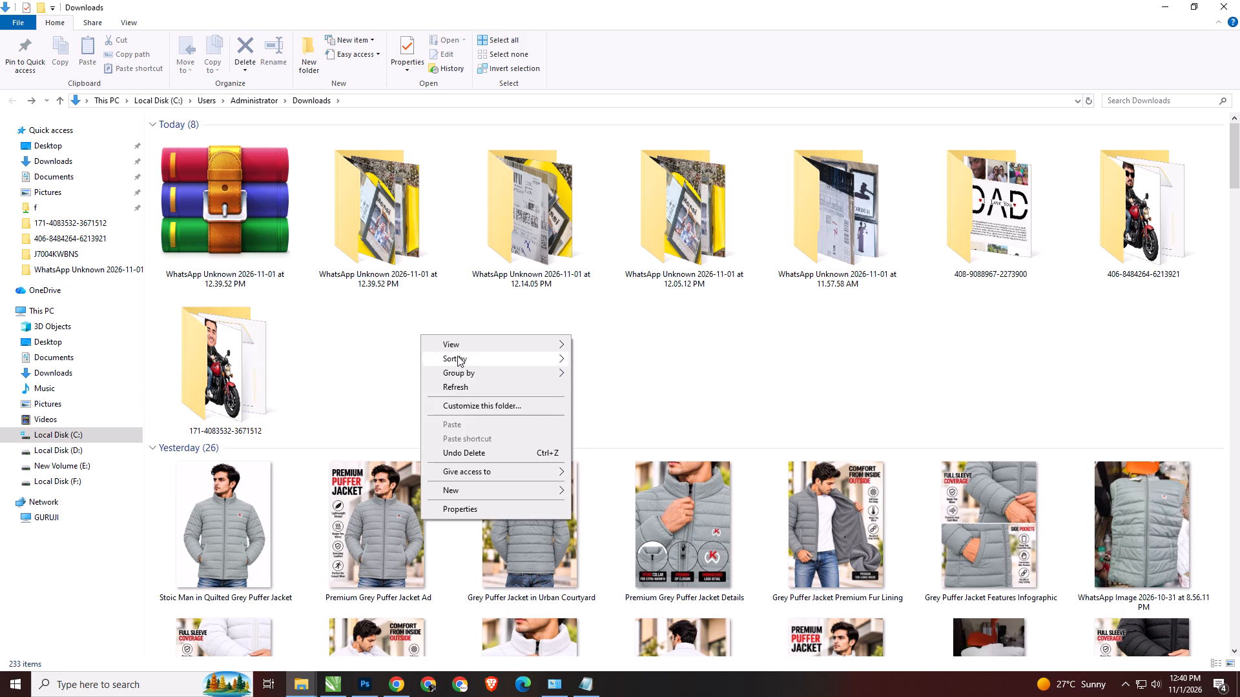
{"action": "left_click", "coordinate": [456, 383]}
{"action": "left_click", "coordinate": [455, 372]}
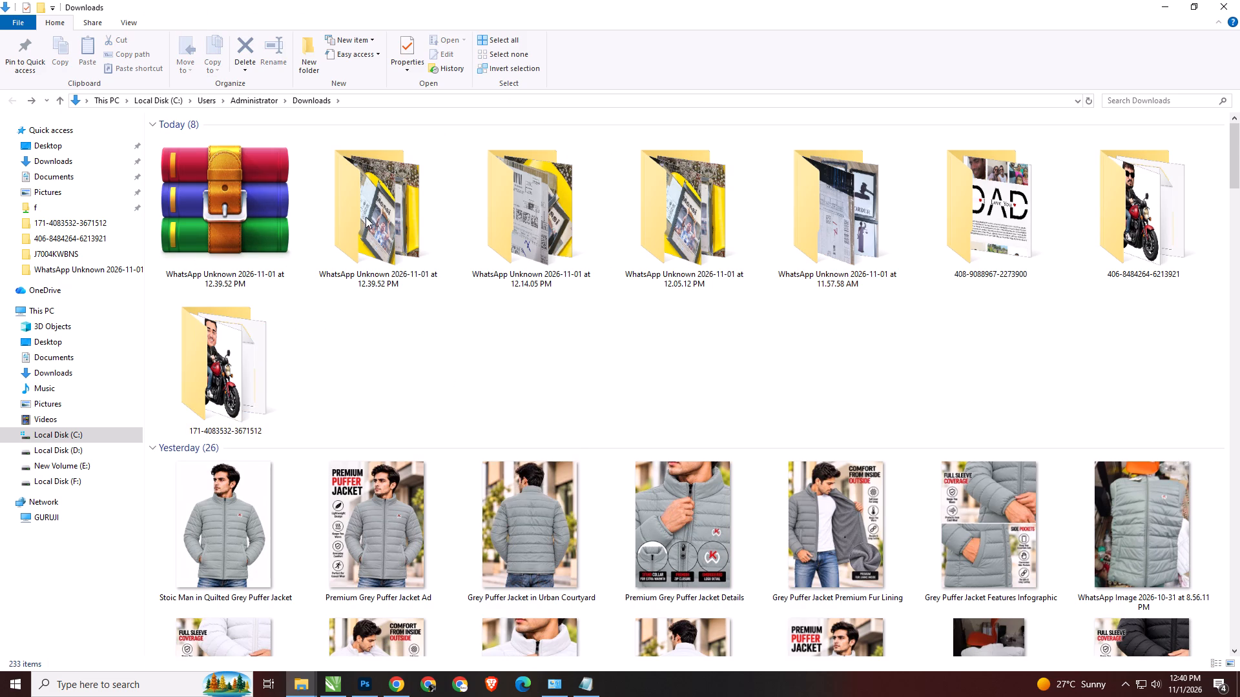
{"action": "double_click", "coordinate": [378, 218]}
{"action": "left_click", "coordinate": [492, 376]}
{"action": "key", "text": "BackSpace"}
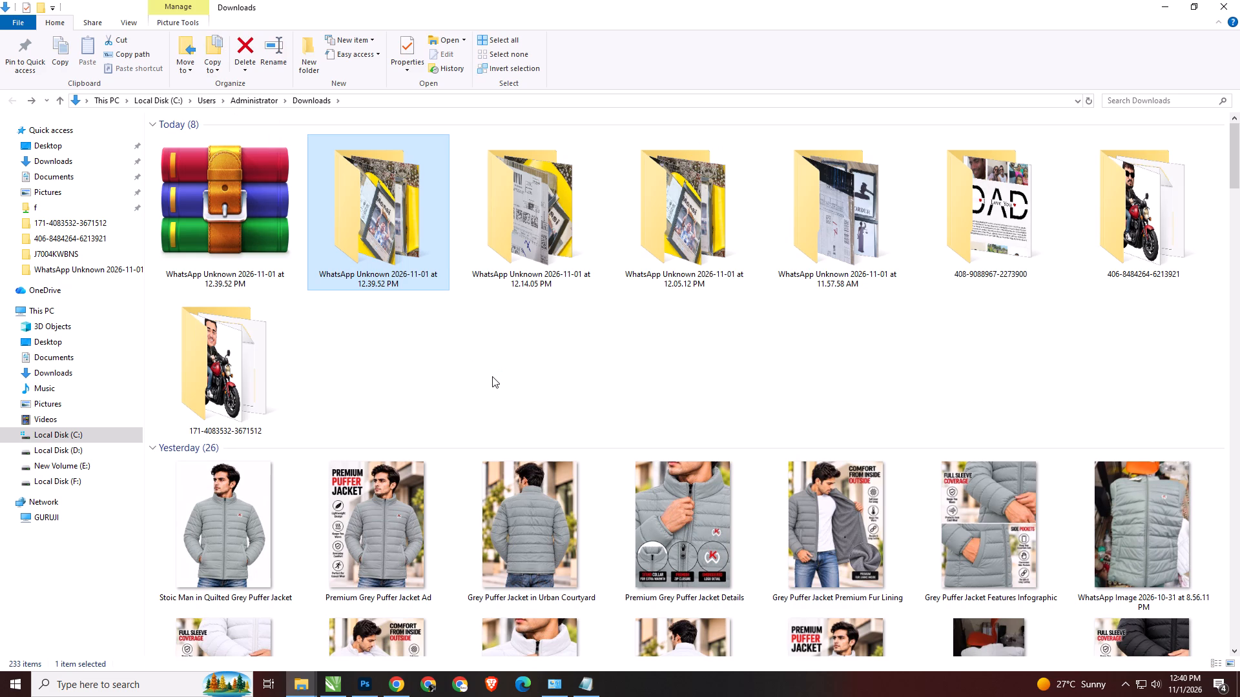
{"action": "left_click", "coordinate": [492, 376]}
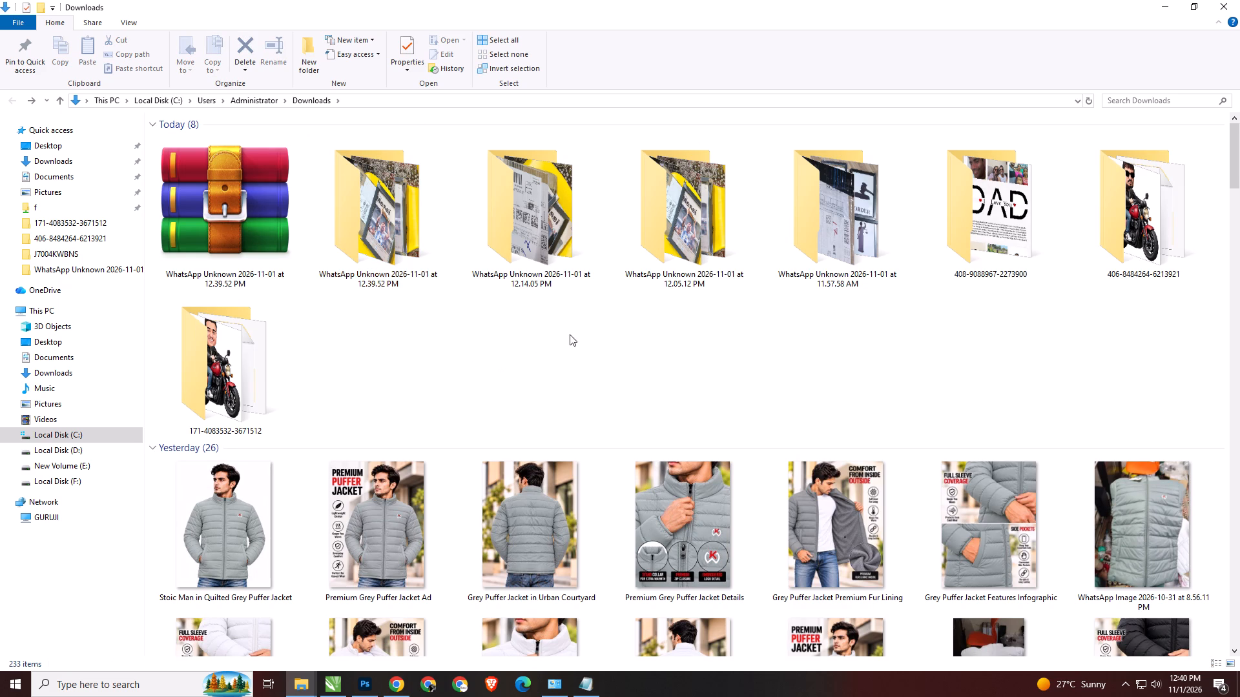
{"action": "double_click", "coordinate": [572, 219]}
{"action": "left_click", "coordinate": [532, 344]}
{"action": "key", "text": "BackSpace"}
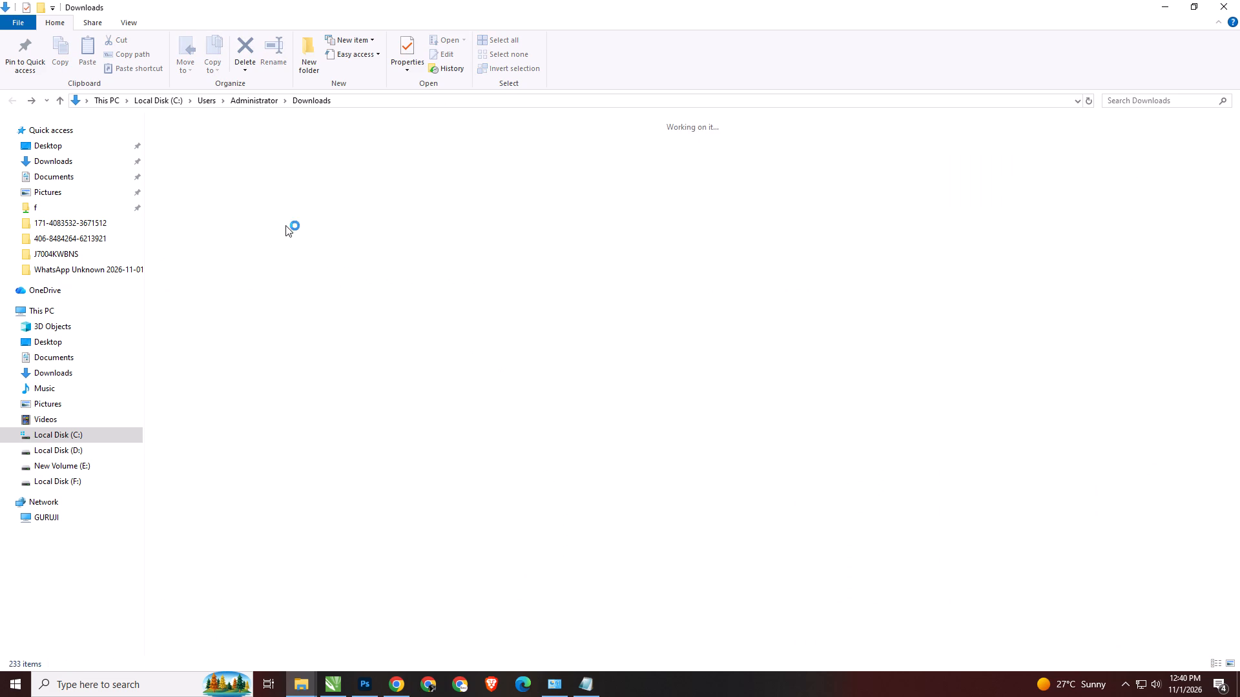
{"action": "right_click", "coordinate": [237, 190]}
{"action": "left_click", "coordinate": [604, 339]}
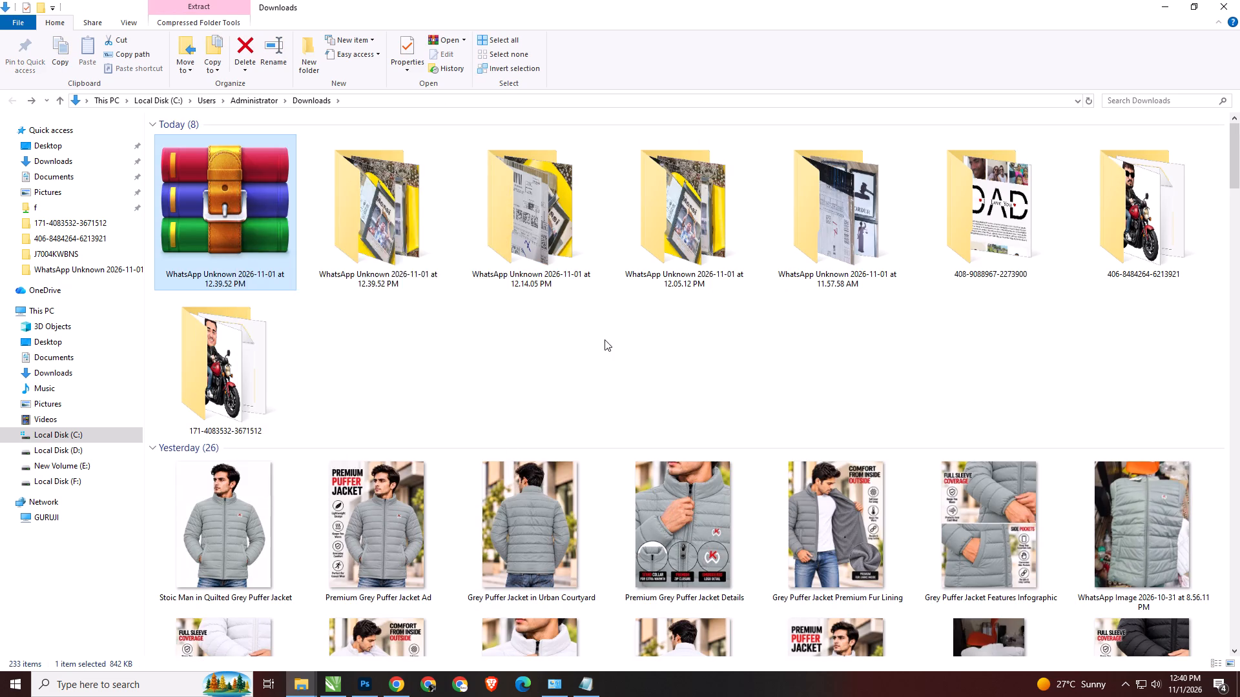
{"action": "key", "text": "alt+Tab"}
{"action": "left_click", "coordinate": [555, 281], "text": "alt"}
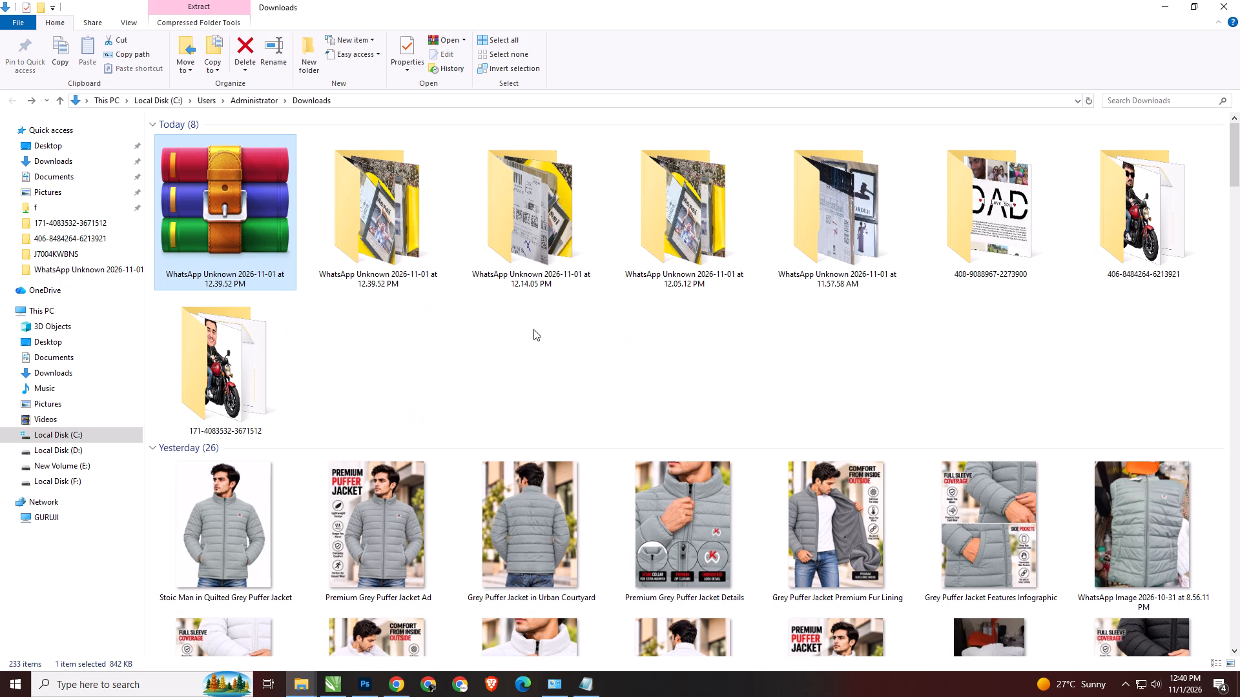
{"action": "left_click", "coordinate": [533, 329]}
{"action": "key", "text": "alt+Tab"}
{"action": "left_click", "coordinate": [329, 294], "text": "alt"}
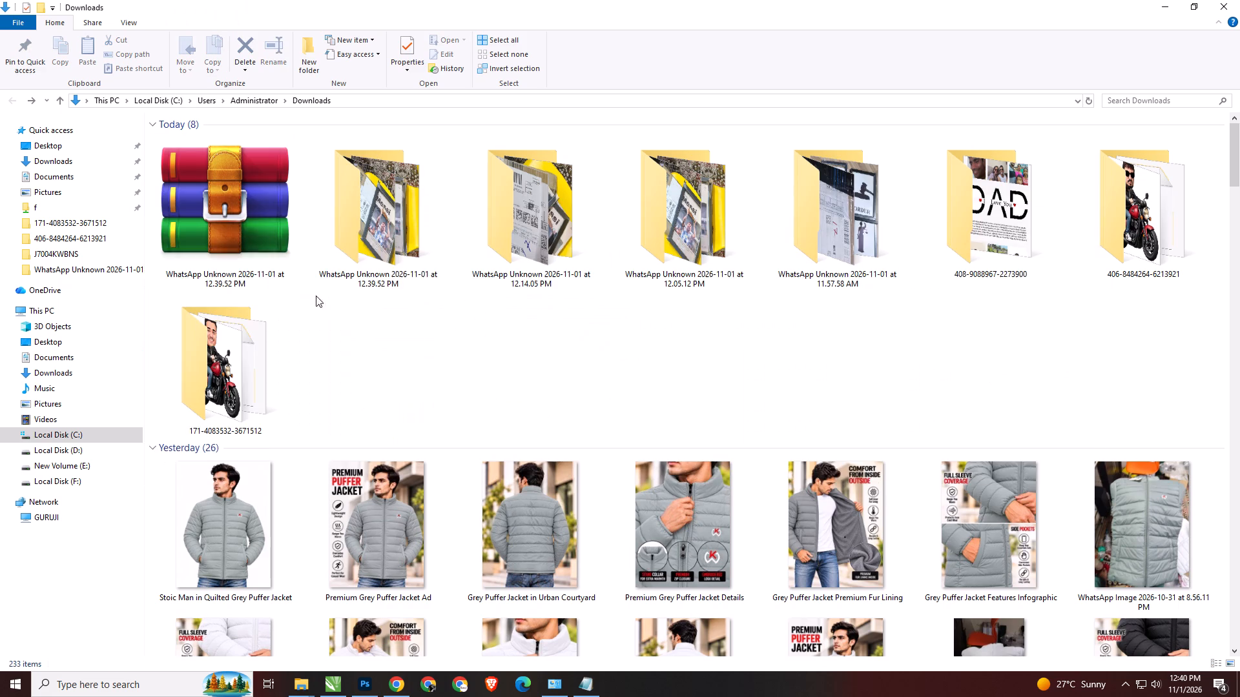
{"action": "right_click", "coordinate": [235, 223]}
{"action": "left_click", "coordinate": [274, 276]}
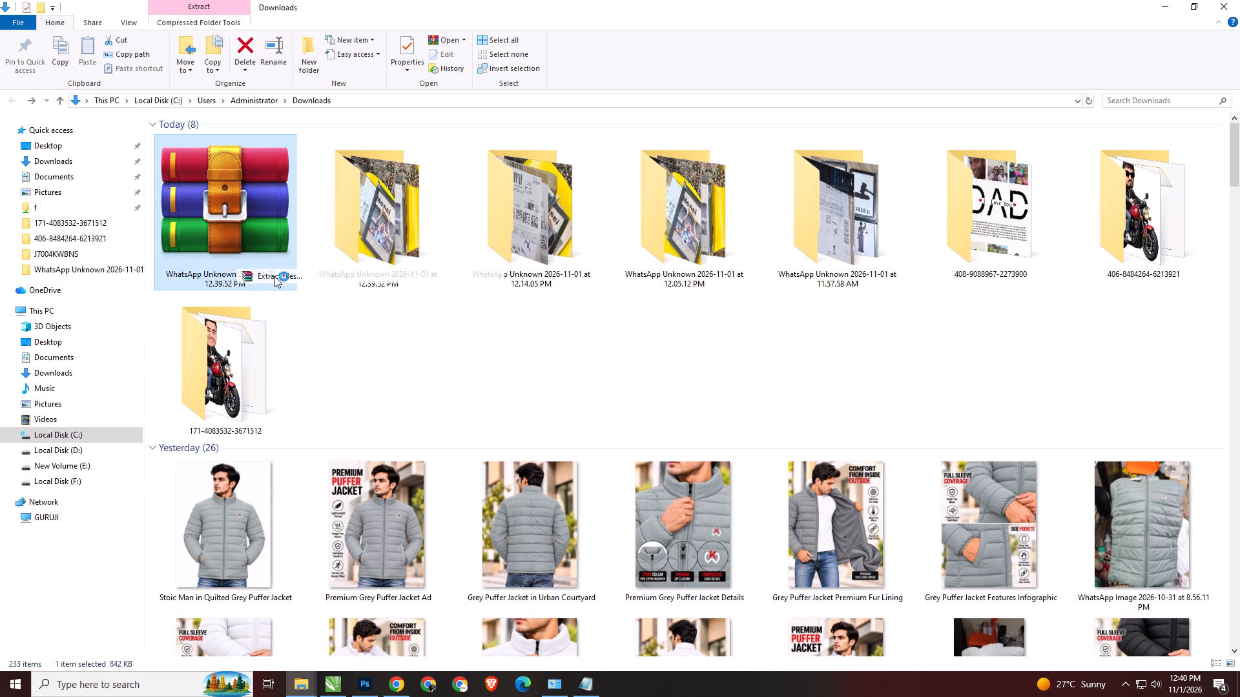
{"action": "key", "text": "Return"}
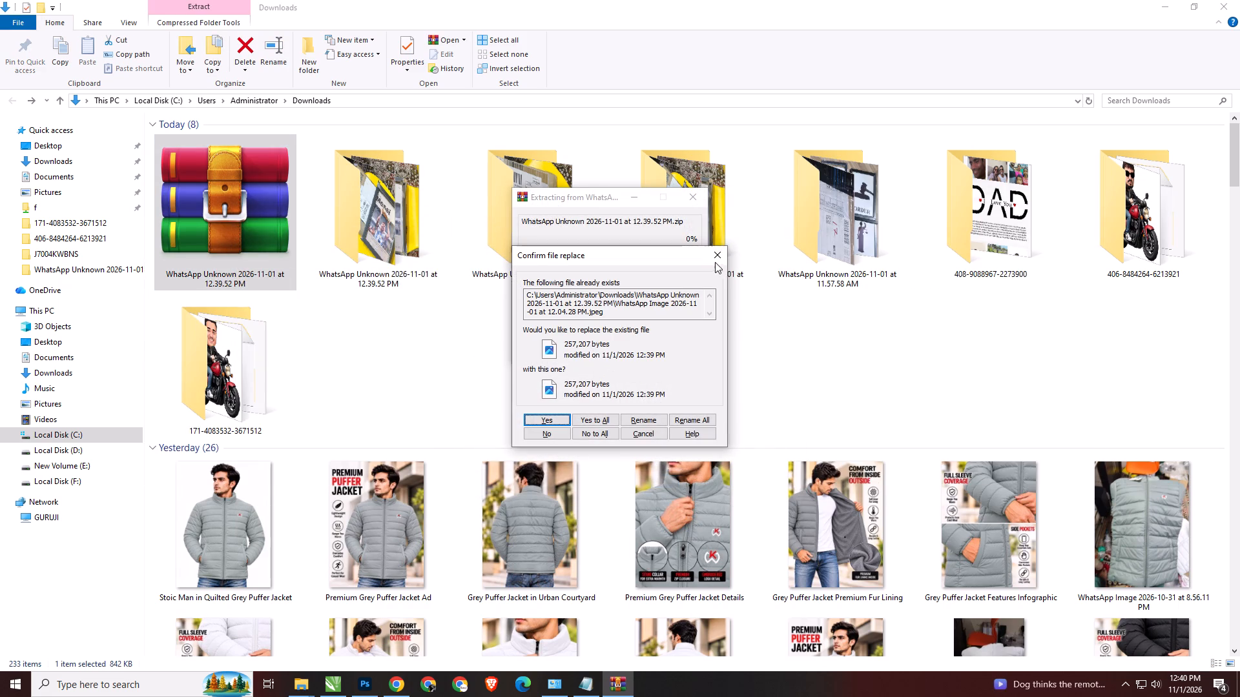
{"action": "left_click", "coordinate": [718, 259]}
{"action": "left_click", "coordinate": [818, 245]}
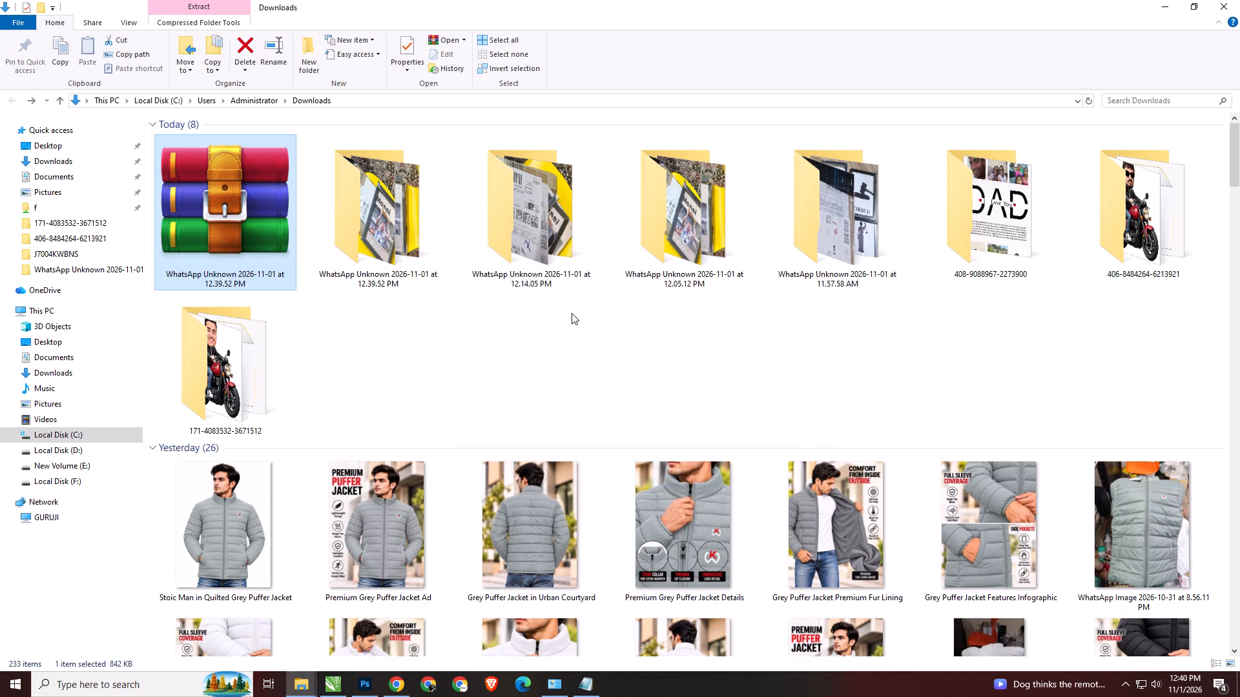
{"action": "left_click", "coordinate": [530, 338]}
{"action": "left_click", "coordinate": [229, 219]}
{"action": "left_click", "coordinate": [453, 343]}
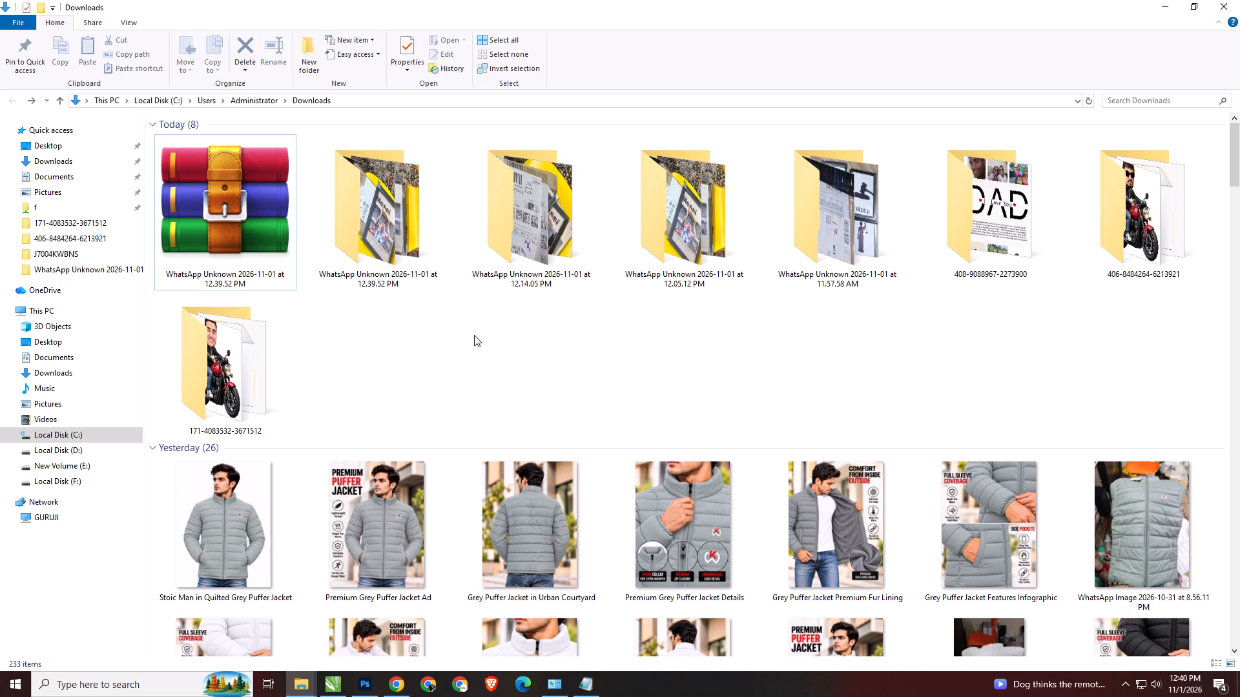
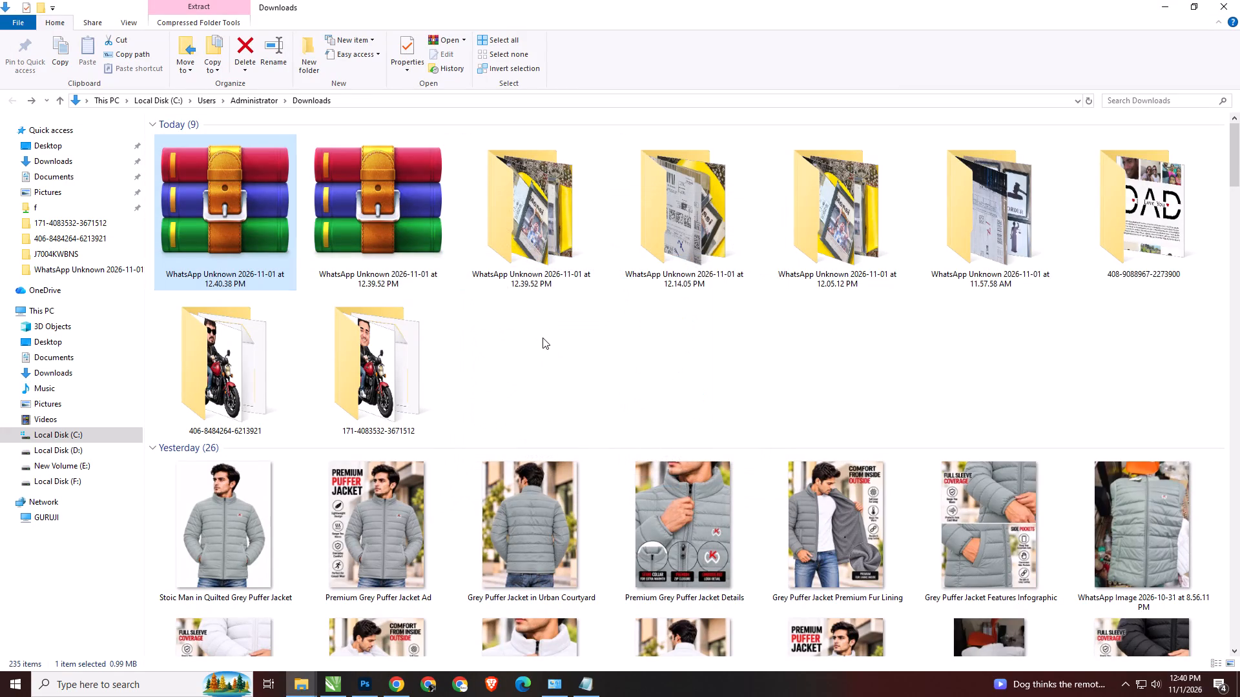
Delete the two WhatsApp Unknown 2026-11-01 archives, 12.39.52 PM and 12.40.38 PM, from Downloads, keeping their extracted folders.
{"action": "left_click", "coordinate": [375, 219]}
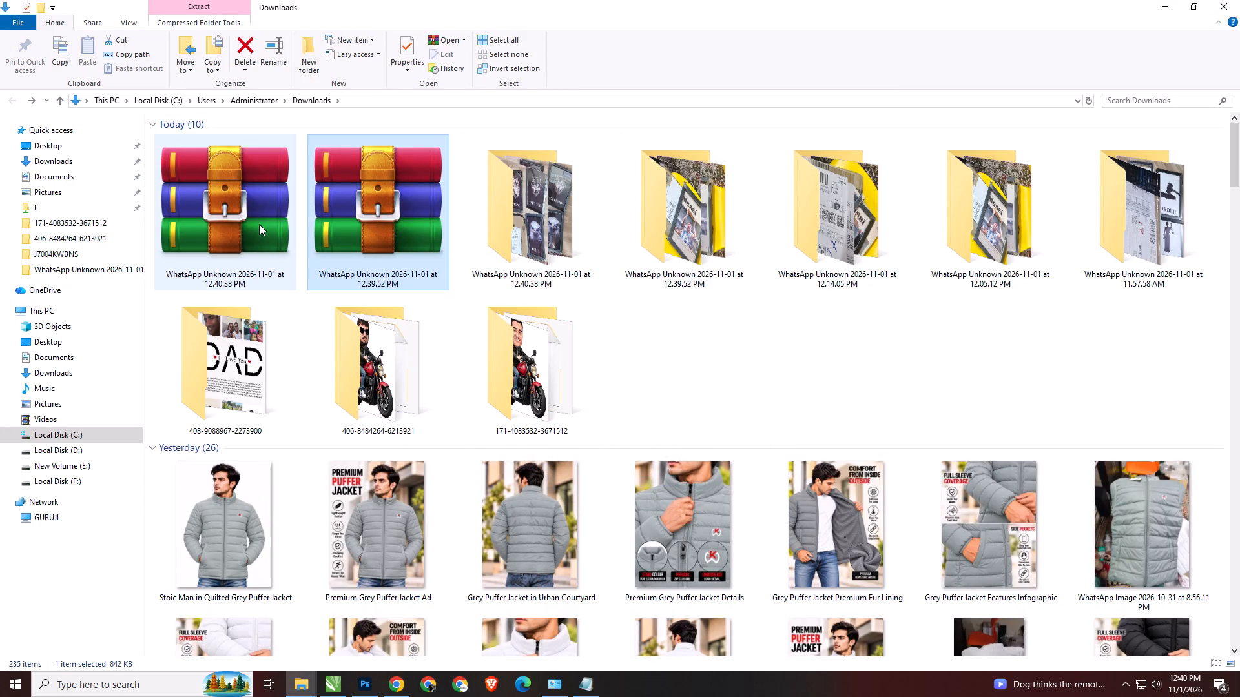
{"action": "left_click", "coordinate": [259, 224], "text": "shift"}
{"action": "key", "text": "Delete"}
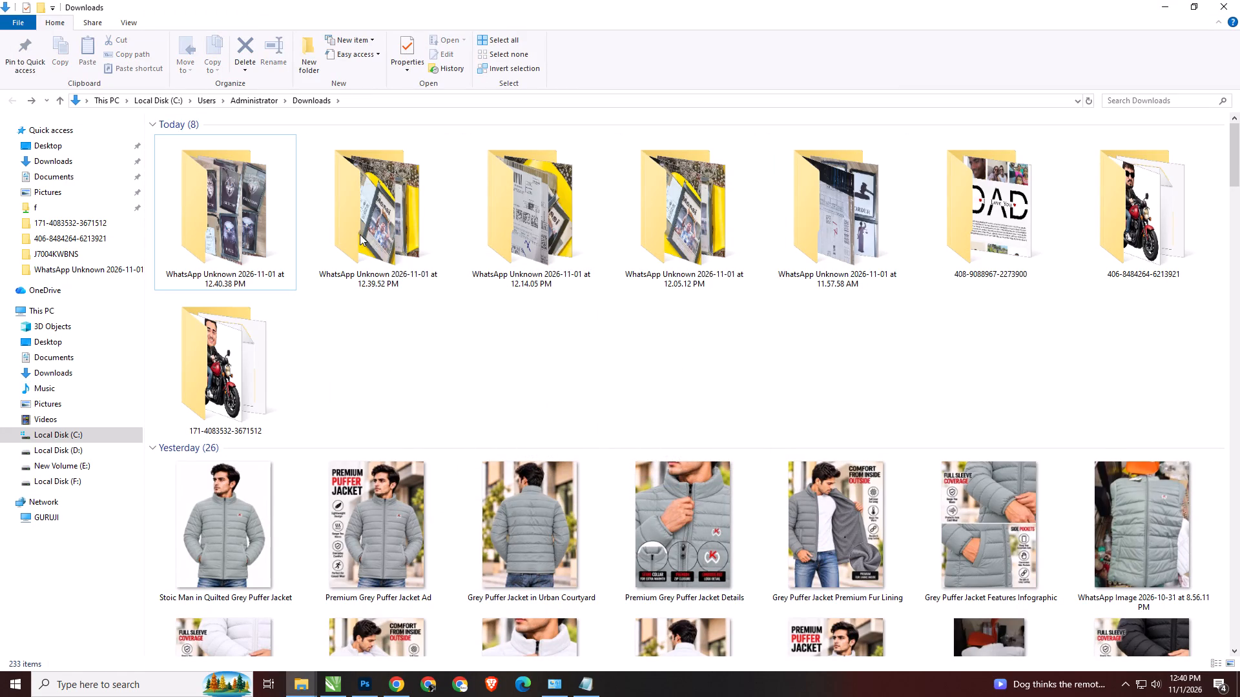
Open the extracted folder WhatsApp Unknown 2026-11-01 at 12.40.38 PM in Downloads.
{"action": "key", "text": "alt+Tab"}
{"action": "left_click", "coordinate": [702, 261], "text": "alt"}
{"action": "double_click", "coordinate": [224, 228]}
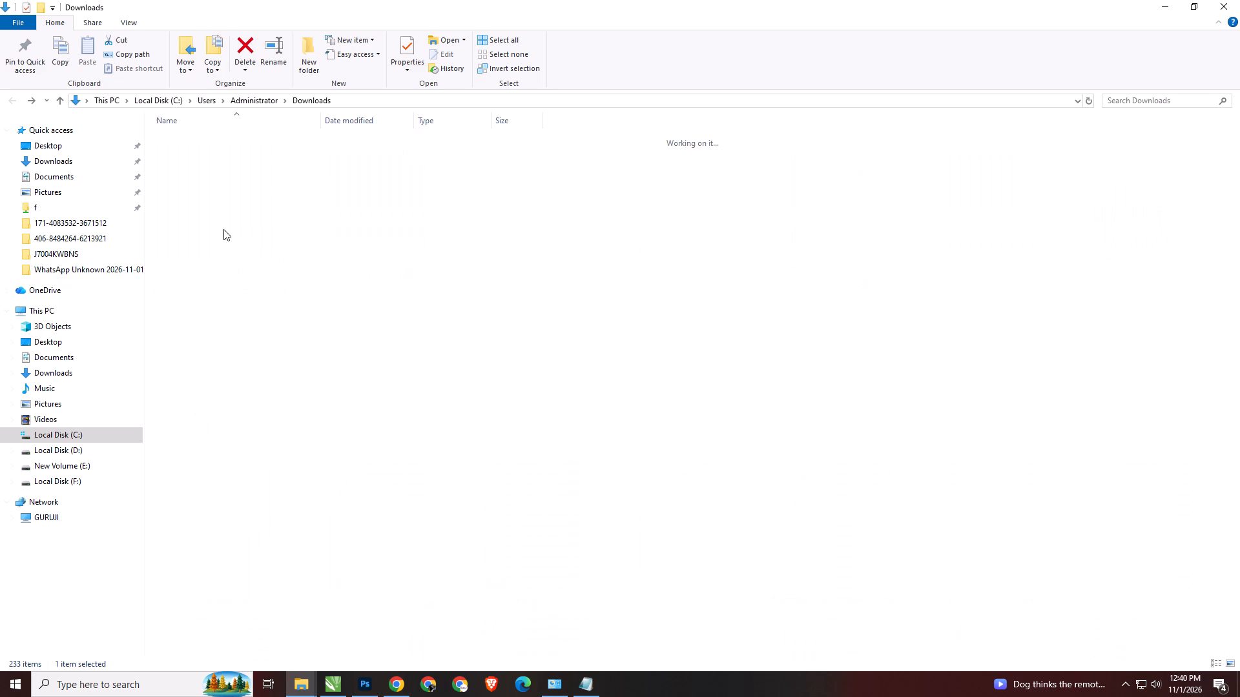
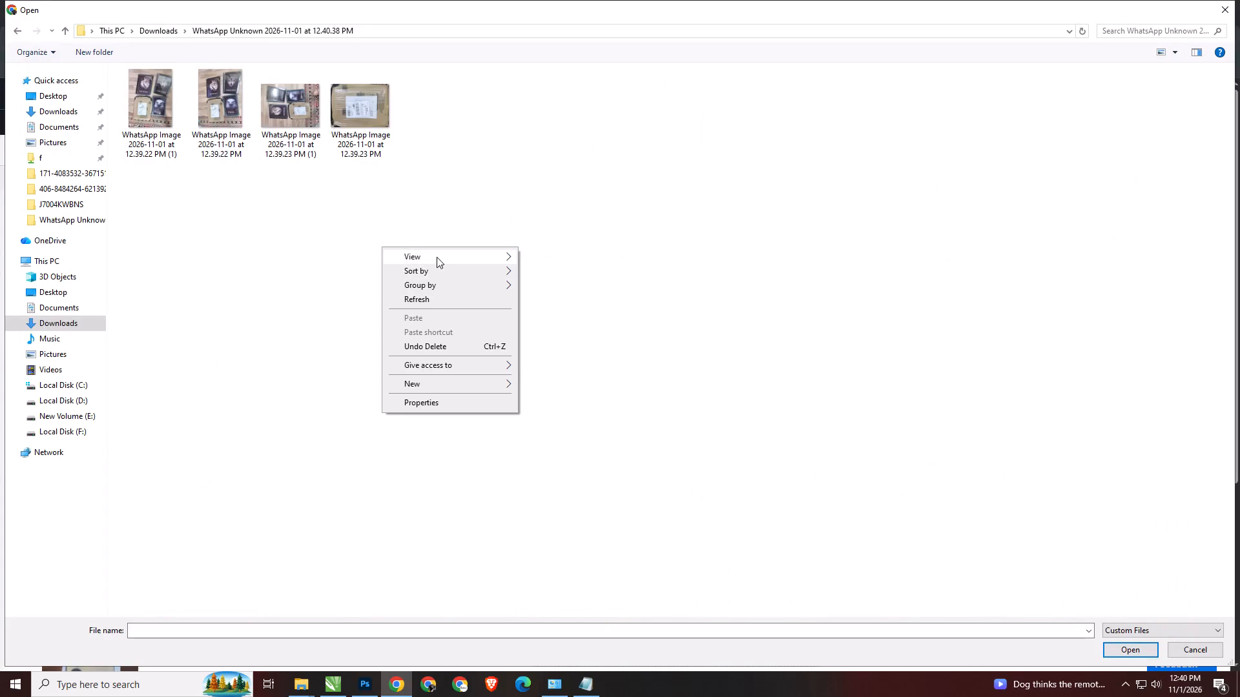
Enlarge the photo thumbnails and upload the two 12.39.22 PM images as the photographs of the contents of the return.
{"action": "left_click", "coordinate": [437, 257], "text": "alt"}
{"action": "left_click", "coordinate": [541, 259], "text": "alt"}
{"action": "left_click", "coordinate": [519, 322], "text": "alt"}
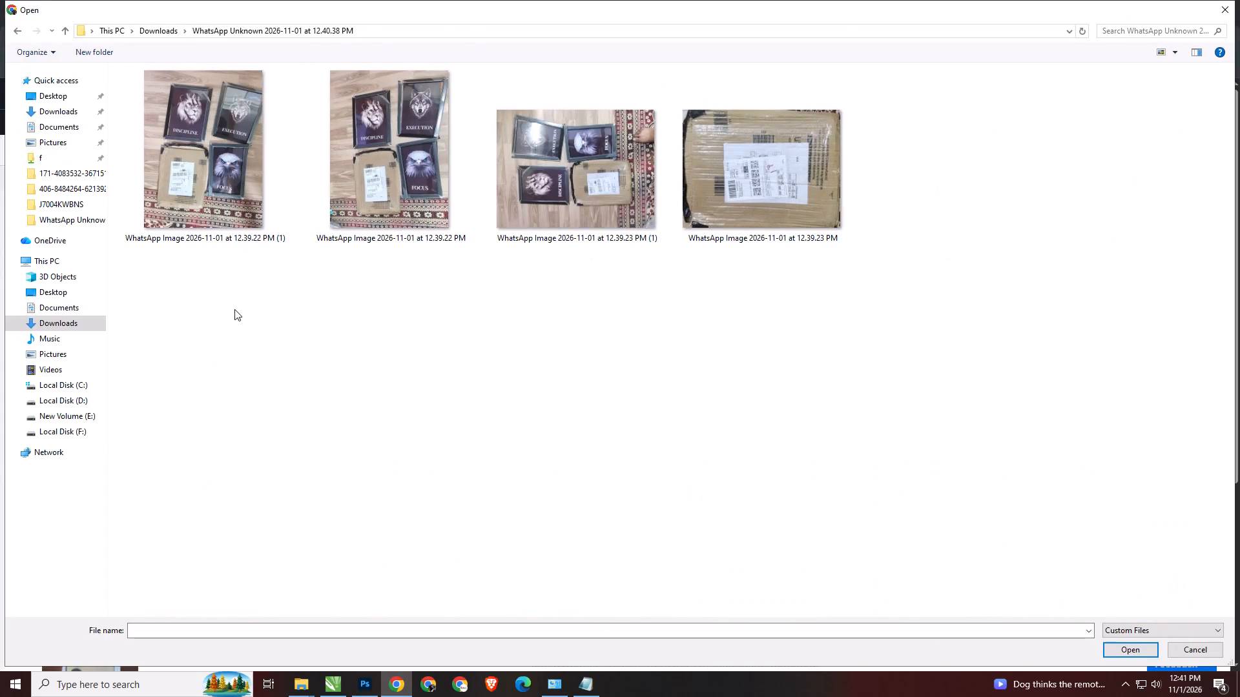
{"action": "left_click_drag", "start_coordinate": [201, 288], "coordinate": [277, 284], "text": "alt"}
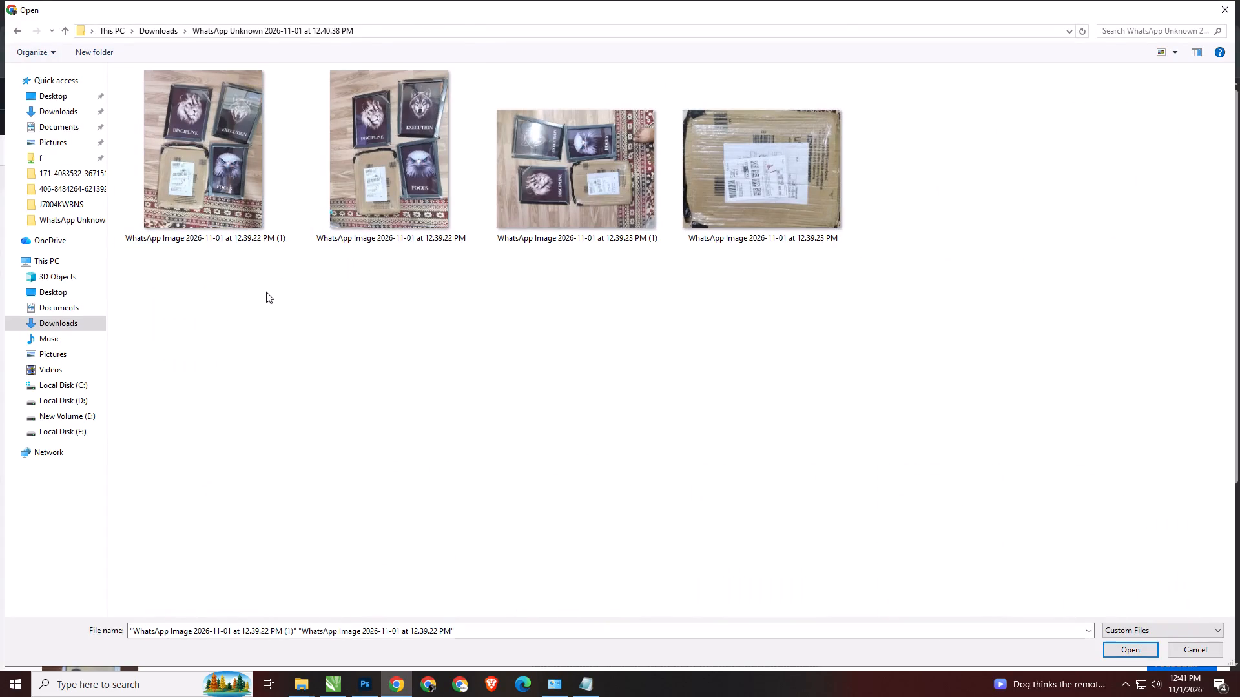
{"action": "left_click_drag", "start_coordinate": [205, 298], "coordinate": [356, 116], "text": "alt"}
{"action": "key", "text": "Return"}
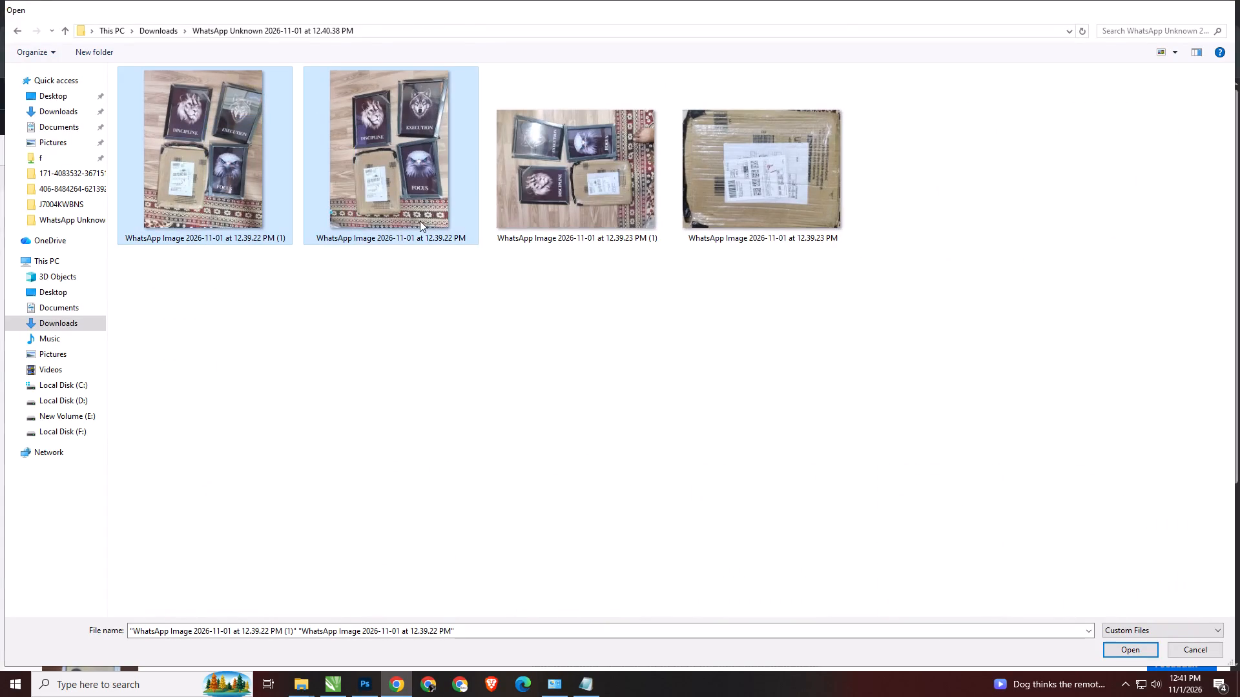
Switch to File Explorer and rotate the photo "WhatsApp Image 2026-11-01 at 12.39.23 PM (1)" left three times so it stands upright.
{"action": "key", "text": "alt+Tab"}
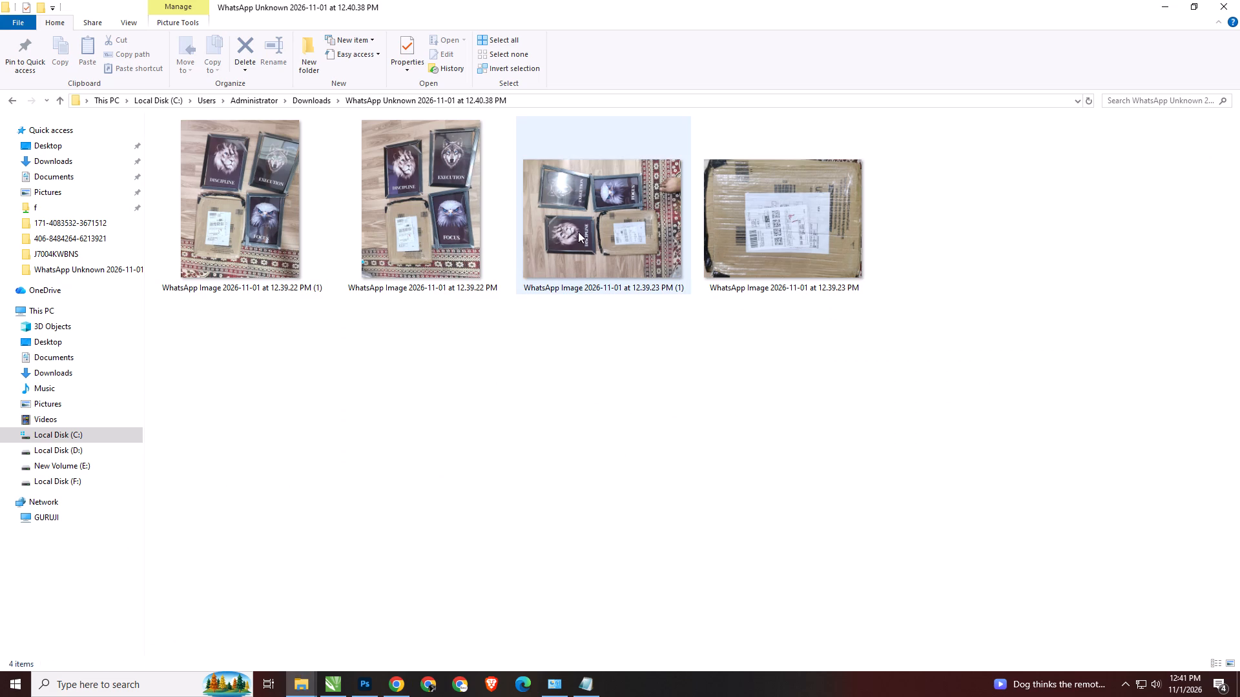
{"action": "right_click", "coordinate": [578, 232]}
{"action": "left_click", "coordinate": [615, 360]}
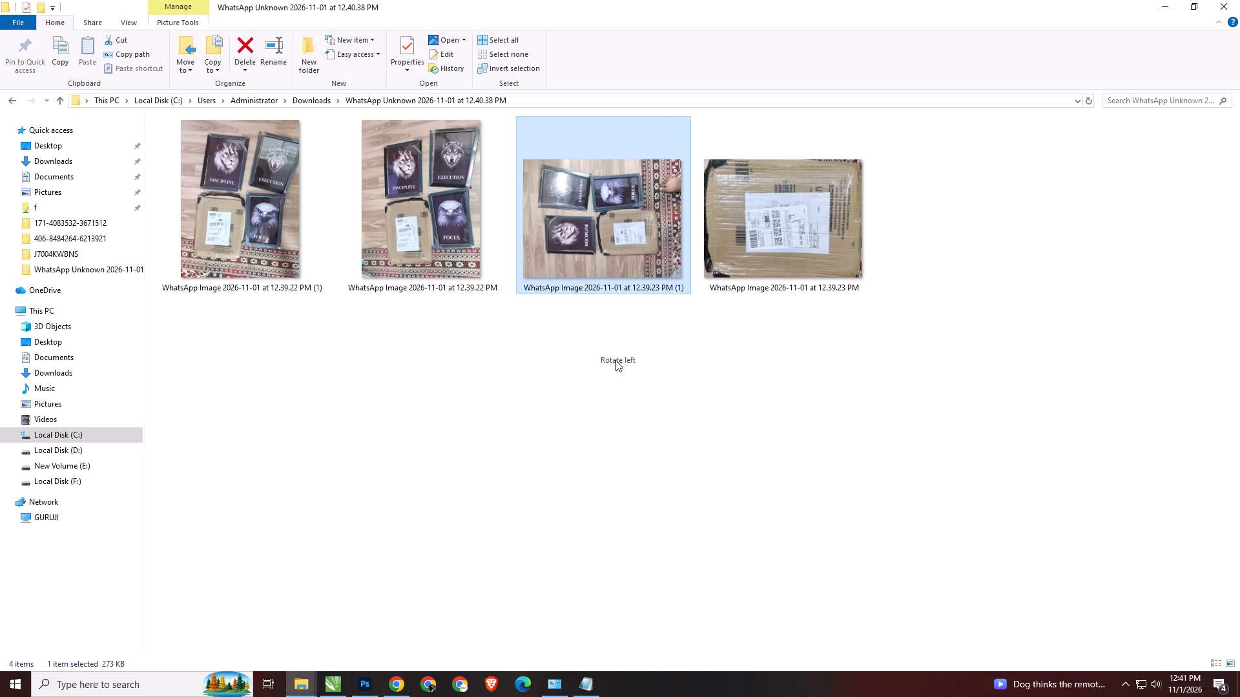
{"action": "left_click", "coordinate": [623, 362]}
{"action": "right_click", "coordinate": [632, 220]}
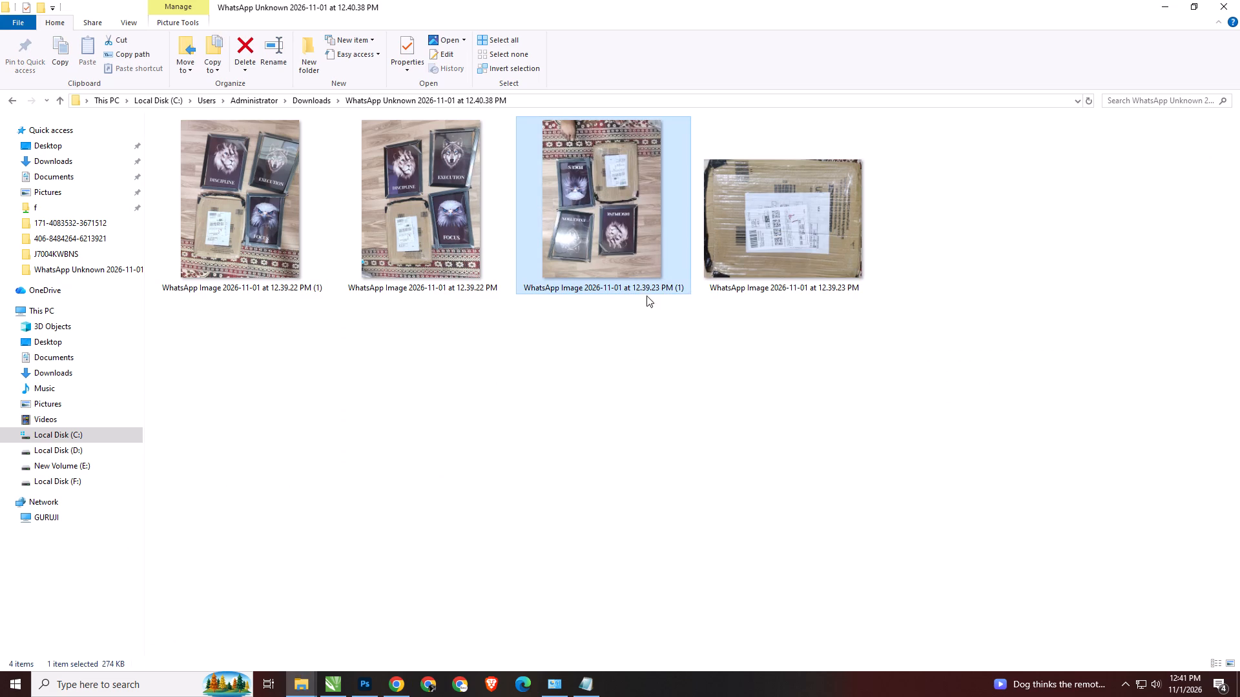
{"action": "left_click", "coordinate": [664, 347]}
{"action": "right_click", "coordinate": [608, 220]}
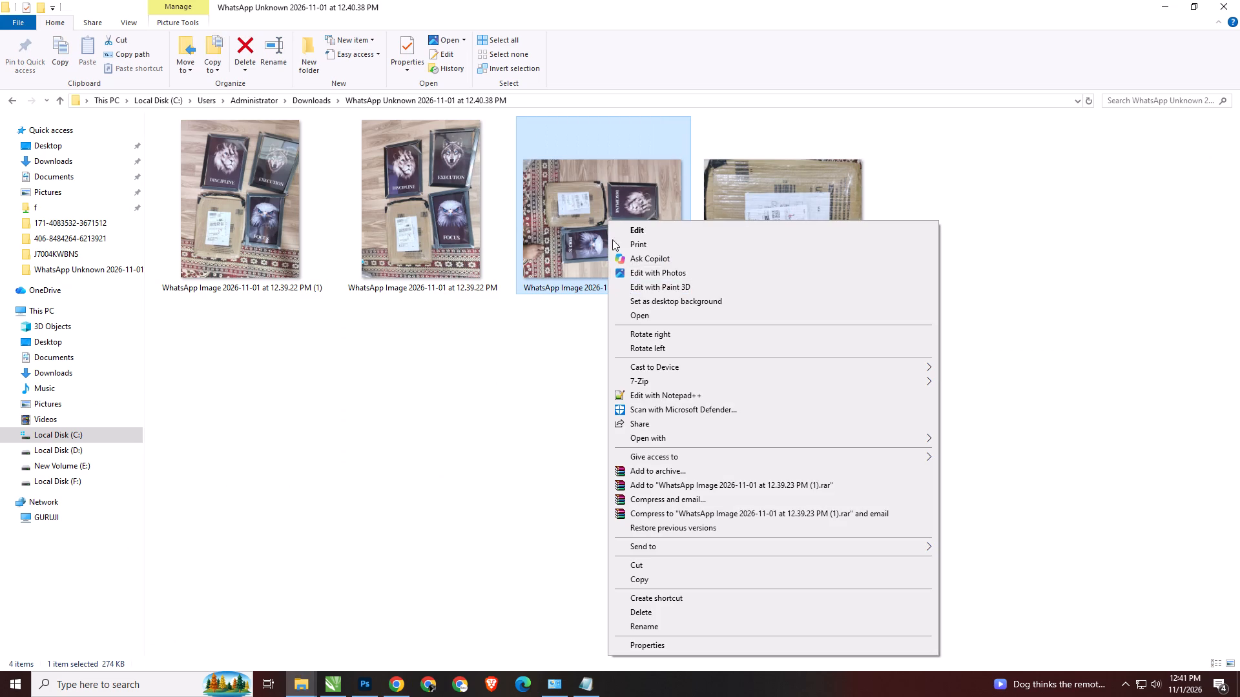
{"action": "left_click", "coordinate": [649, 350]}
Rotate the 12.39.23 PM package label photo right once and return to the SAFE-T claim form in Chrome.
{"action": "right_click", "coordinate": [781, 232]}
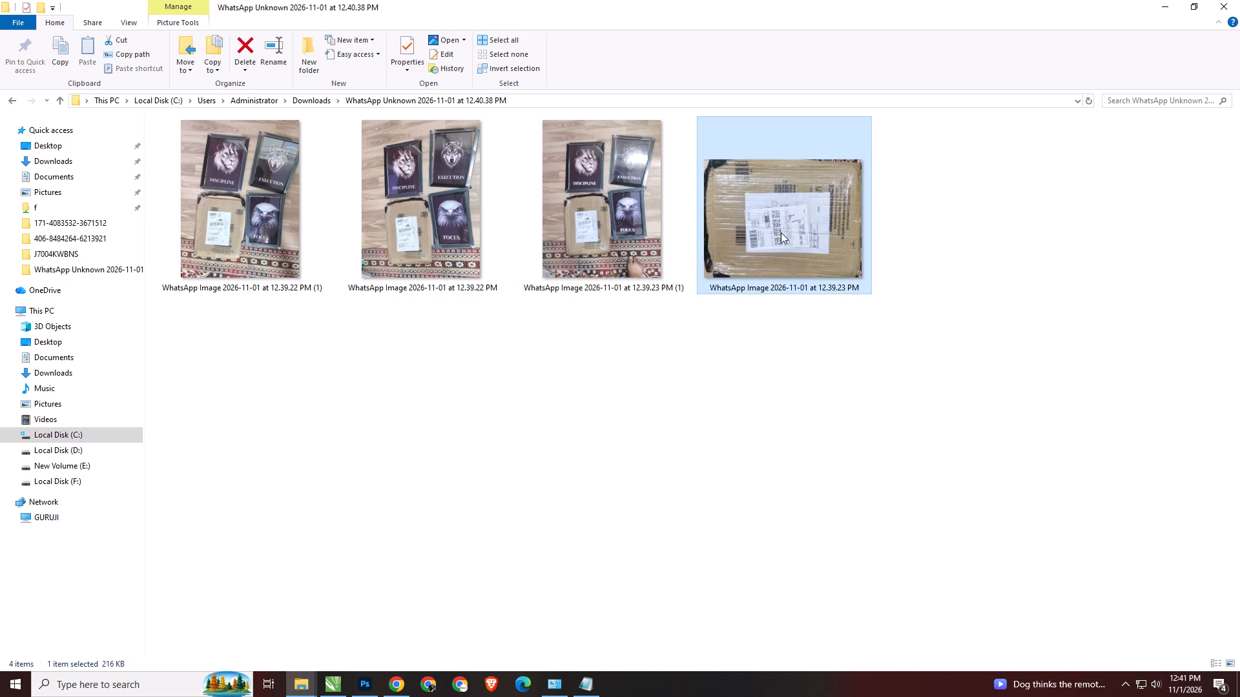
{"action": "left_click", "coordinate": [823, 345]}
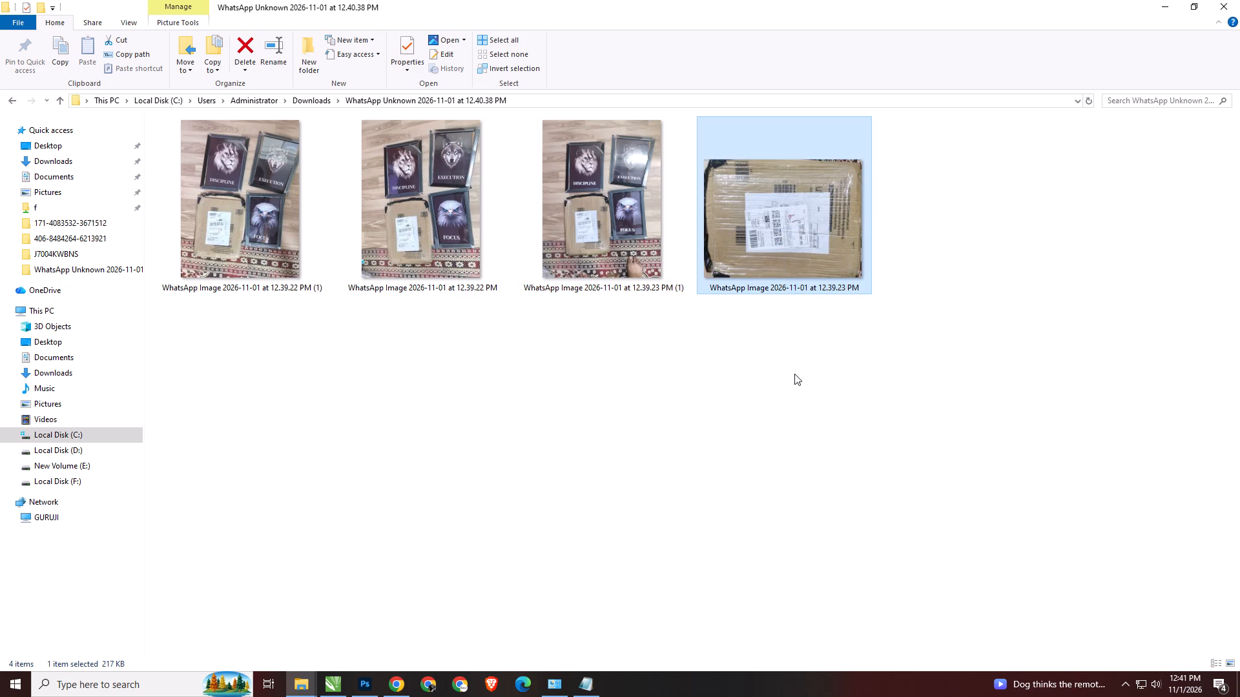
{"action": "left_click", "coordinate": [794, 374]}
{"action": "key", "text": "alt+Tab"}
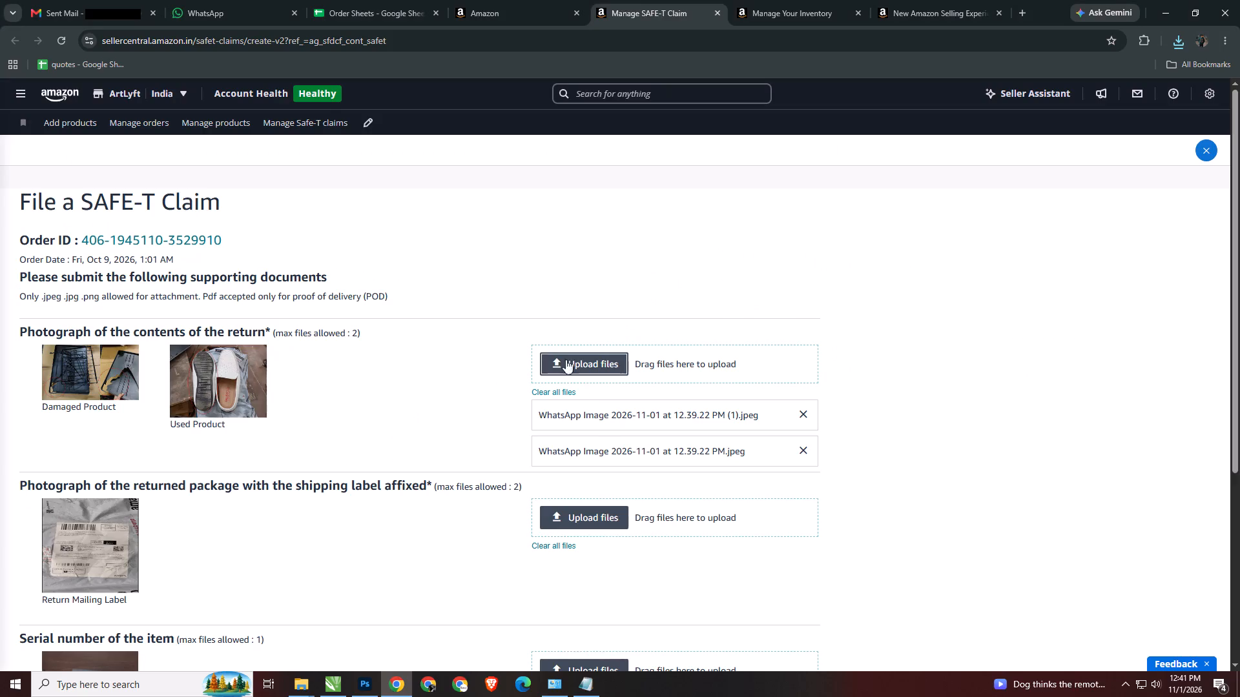
Attach "WhatsApp Image 2026-11-01 at 12.39.23 PM" as the photograph of the returned package with the shipping label.
{"action": "left_click", "coordinate": [603, 512]}
{"action": "left_click", "coordinate": [731, 162]}
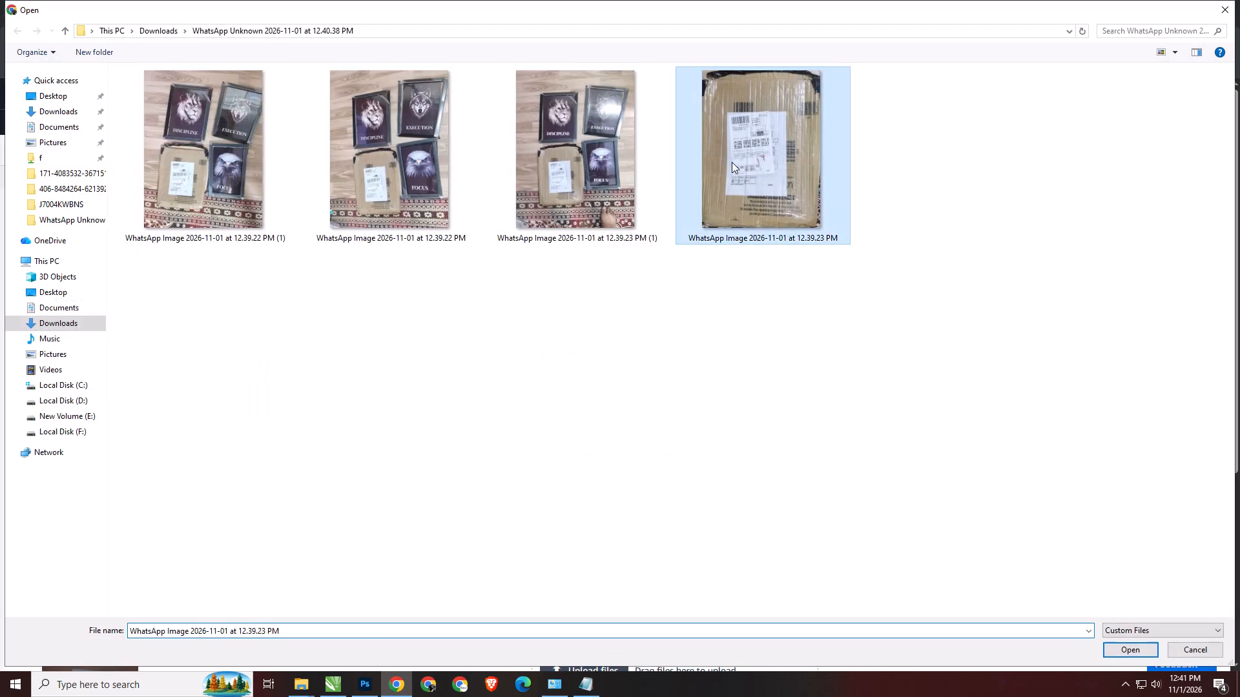
{"action": "key", "text": "Return"}
Attach "WhatsApp Image 2026-11-01 at 12.39.23 PM (1)" as the item's serial number photo and continue to the final claim page.
{"action": "left_click", "coordinate": [585, 669]}
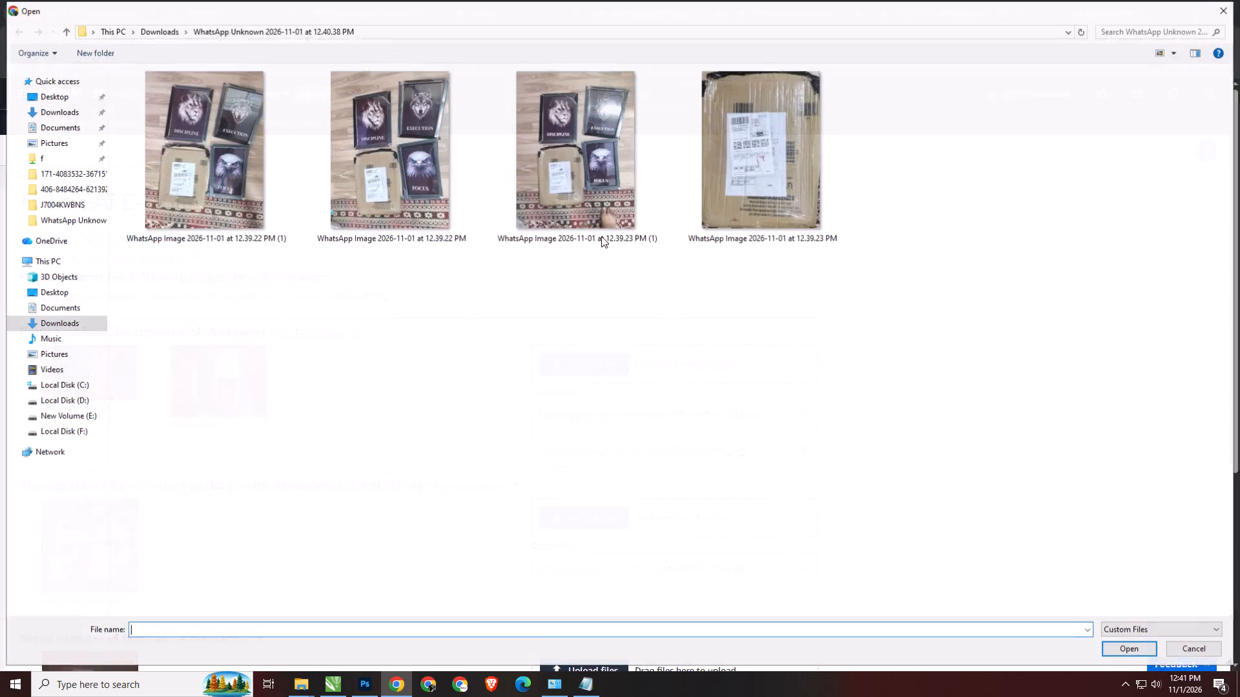
{"action": "left_click", "coordinate": [597, 179]}
{"action": "key", "text": "Return"}
{"action": "scroll", "coordinate": [665, 474], "scroll_direction": "down", "scroll_amount": 5}
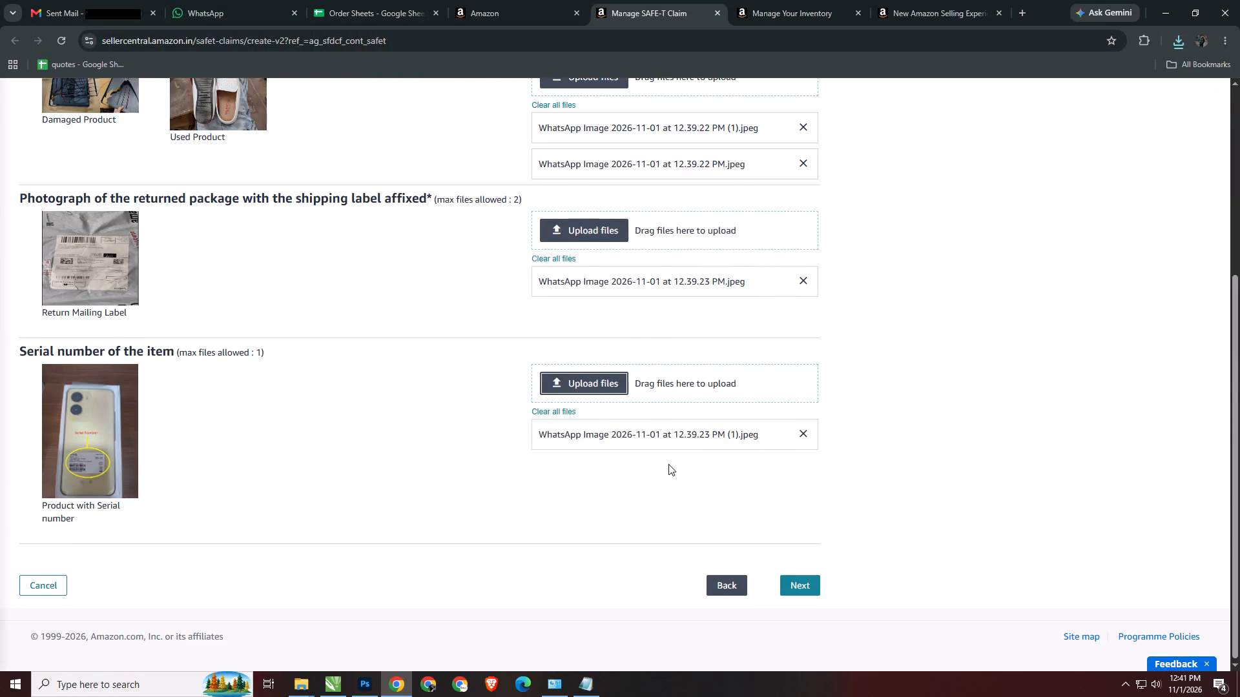
{"action": "scroll", "coordinate": [723, 483], "scroll_direction": "down", "scroll_amount": 3}
{"action": "scroll", "coordinate": [690, 525], "scroll_direction": "down", "scroll_amount": 4}
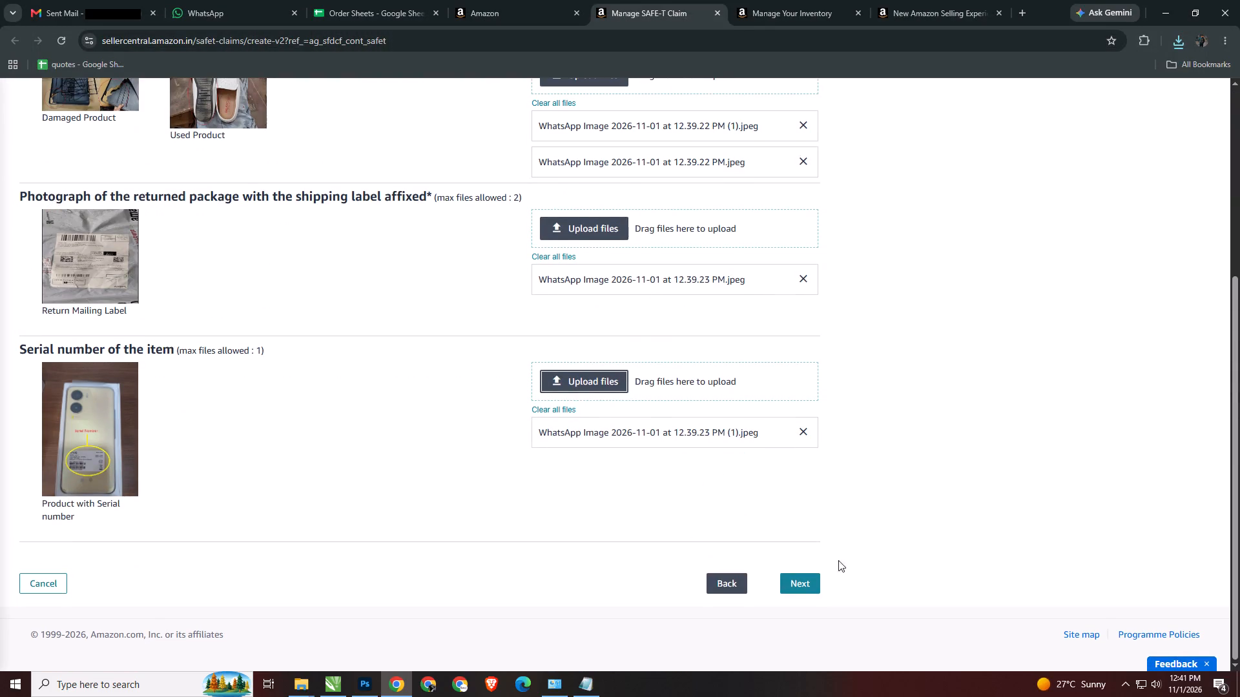
{"action": "left_click", "coordinate": [809, 588]}
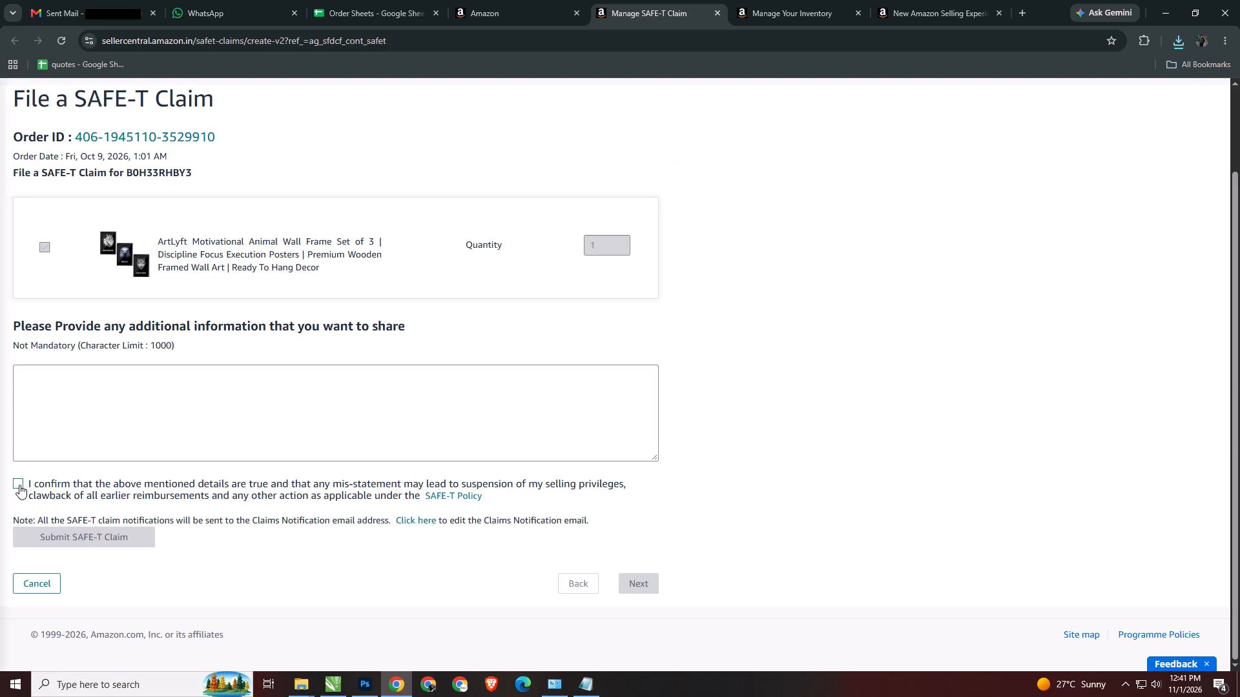
Submit the claim with the declaration accepted and the note "Product is heavily damaged, i can't use it again for resell", and close its page.
{"action": "left_click", "coordinate": [19, 485]}
{"action": "left_click", "coordinate": [112, 414]}
{"action": "key", "text": "ctrl+v"}
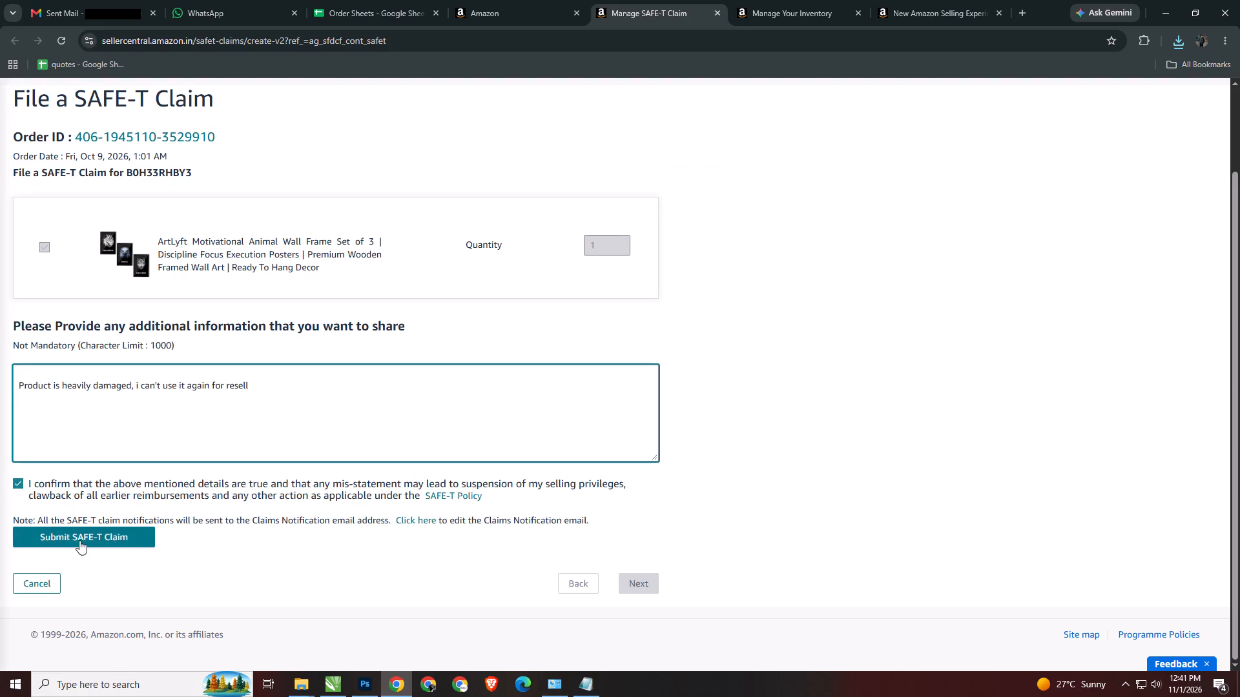
{"action": "left_click", "coordinate": [79, 540]}
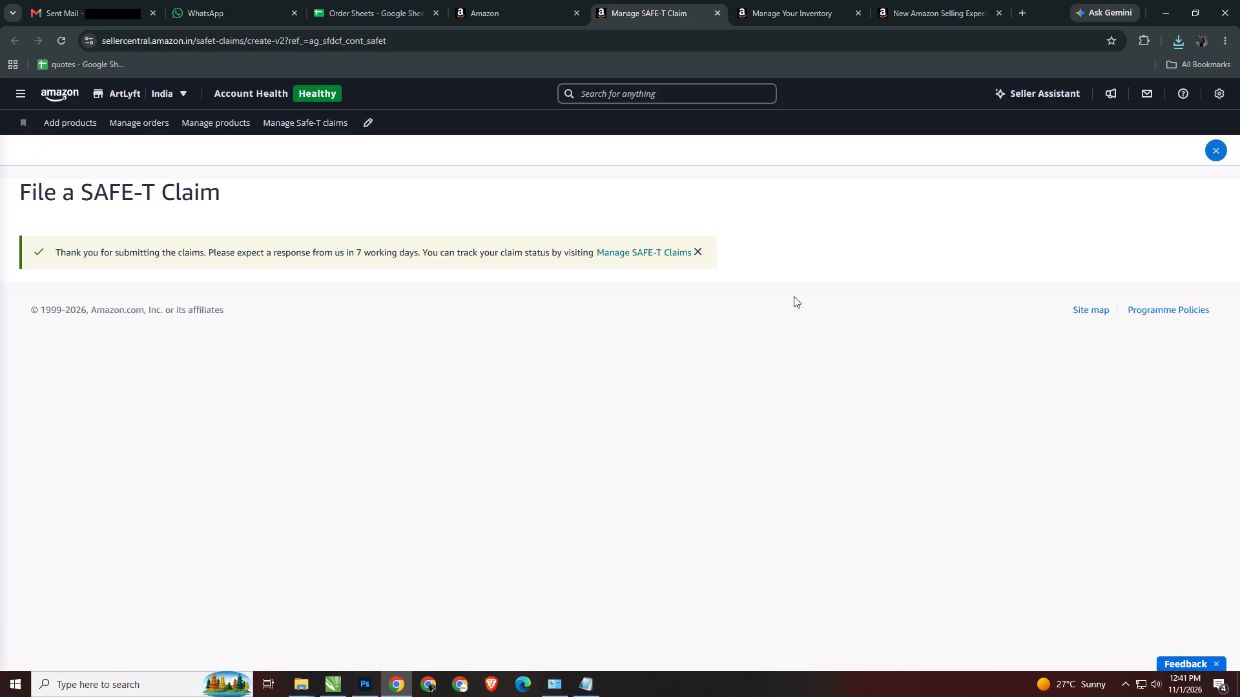
{"action": "left_click", "coordinate": [714, 14]}
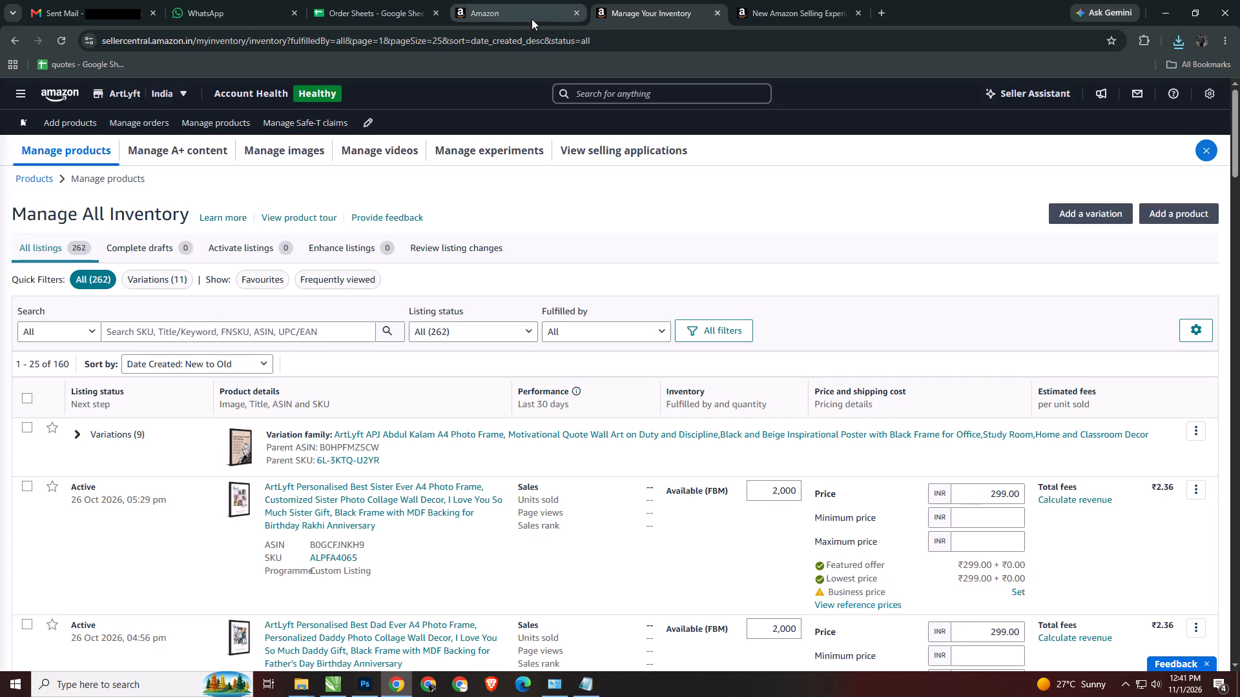
{"action": "left_click", "coordinate": [570, 16]}
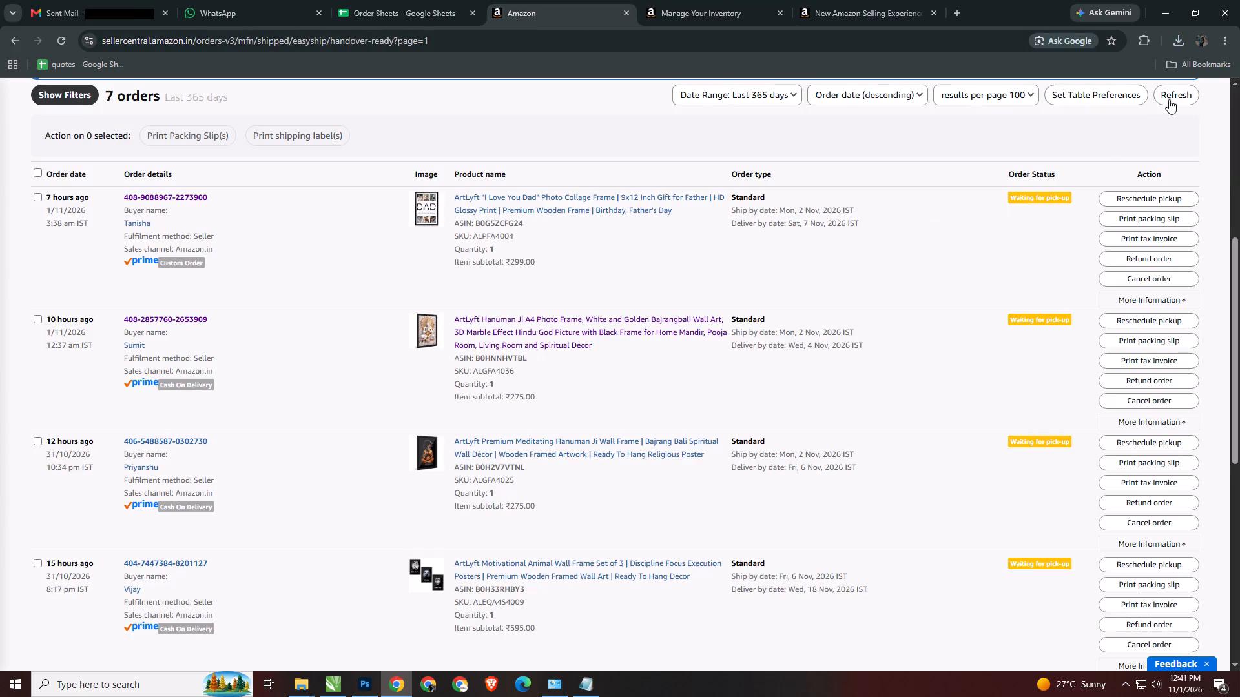
{"action": "left_click", "coordinate": [1171, 98]}
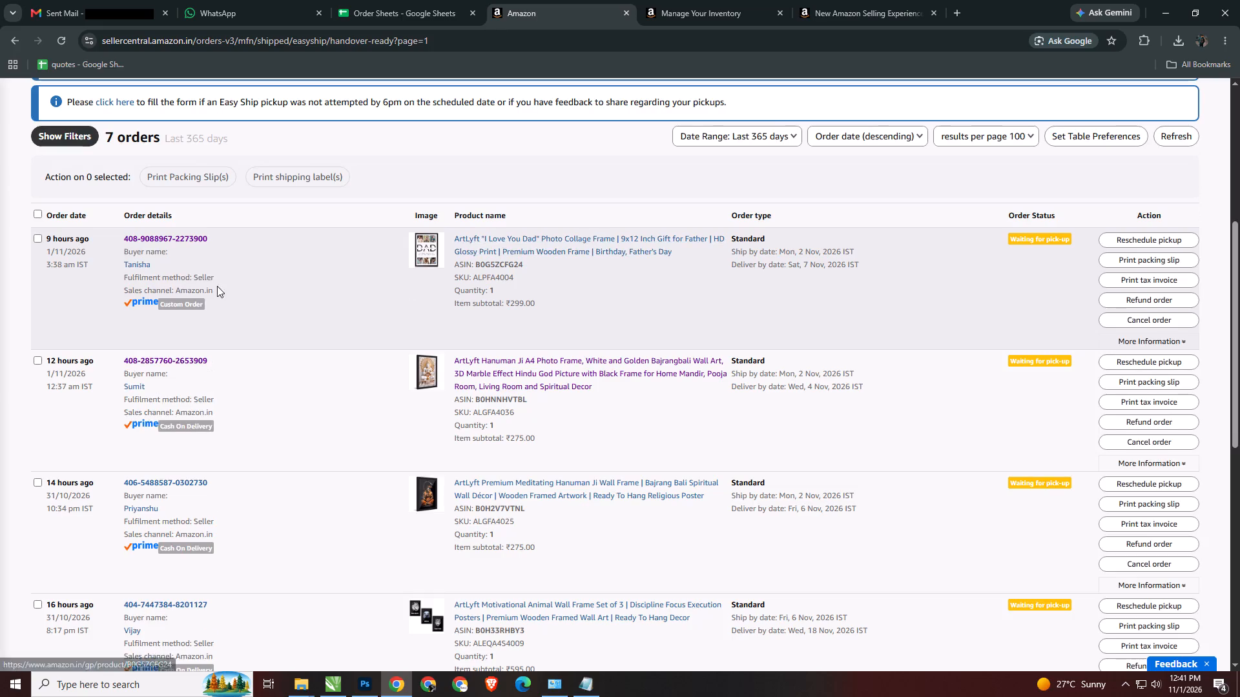
{"action": "left_click", "coordinate": [189, 237]}
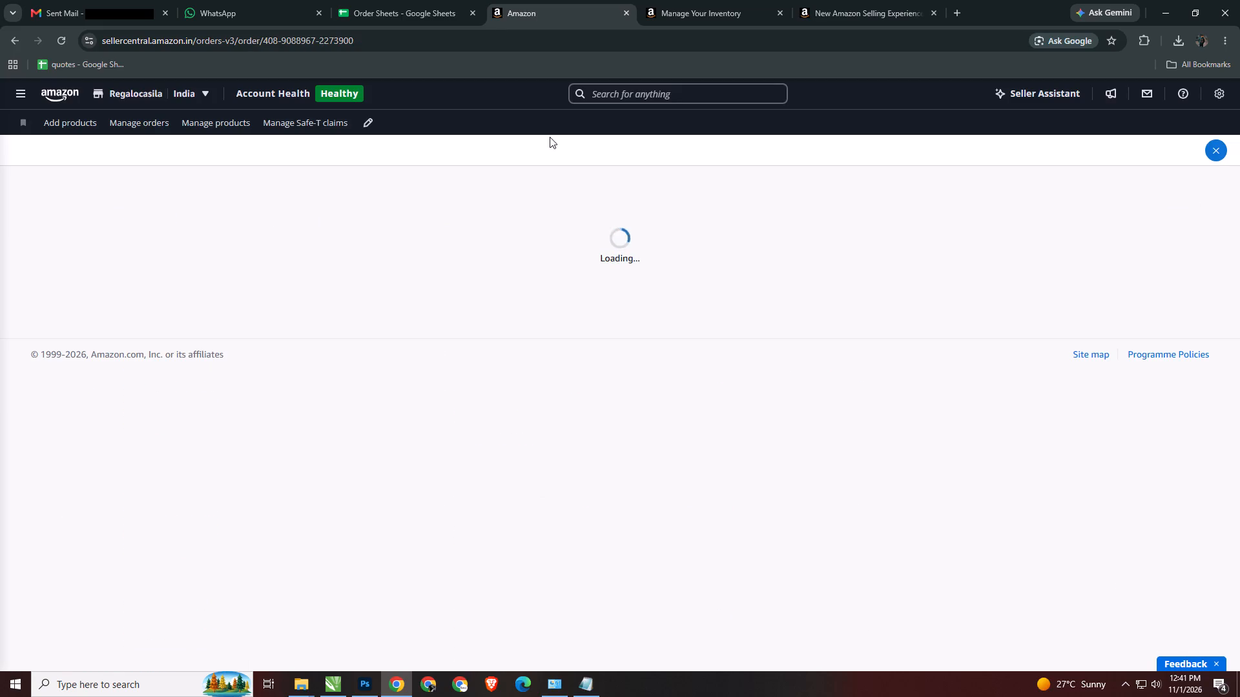
{"action": "left_click", "coordinate": [12, 40]}
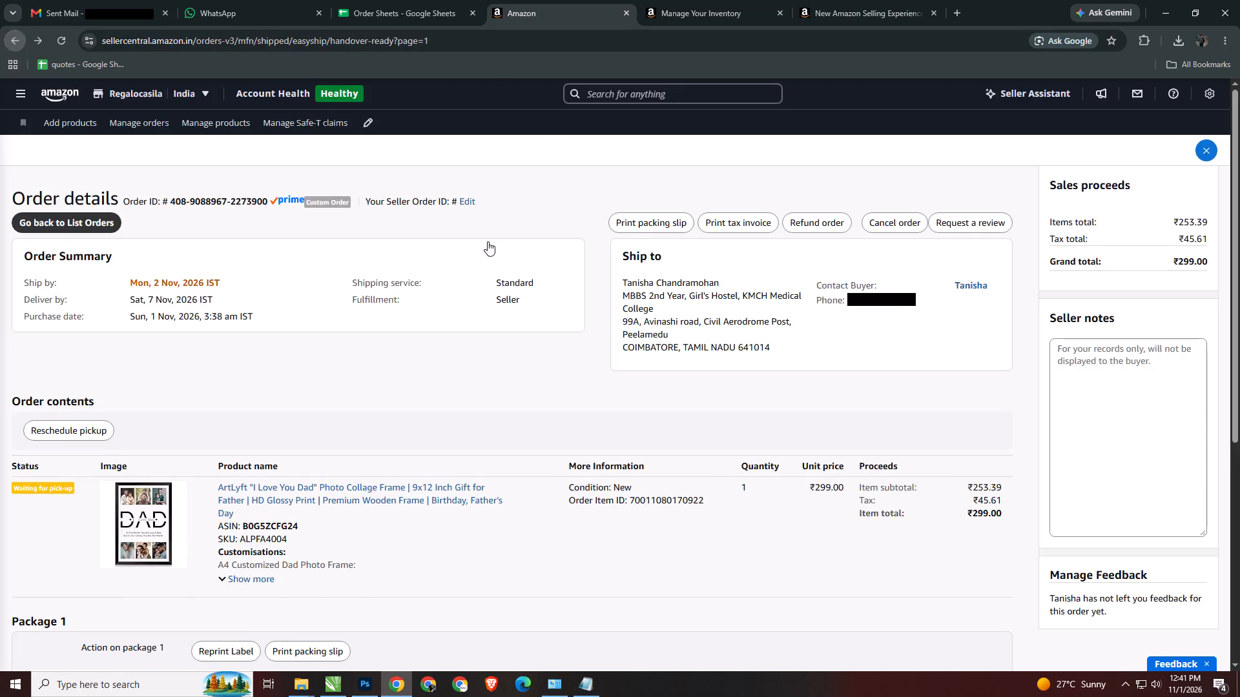
{"action": "middle_click", "coordinate": [200, 237]}
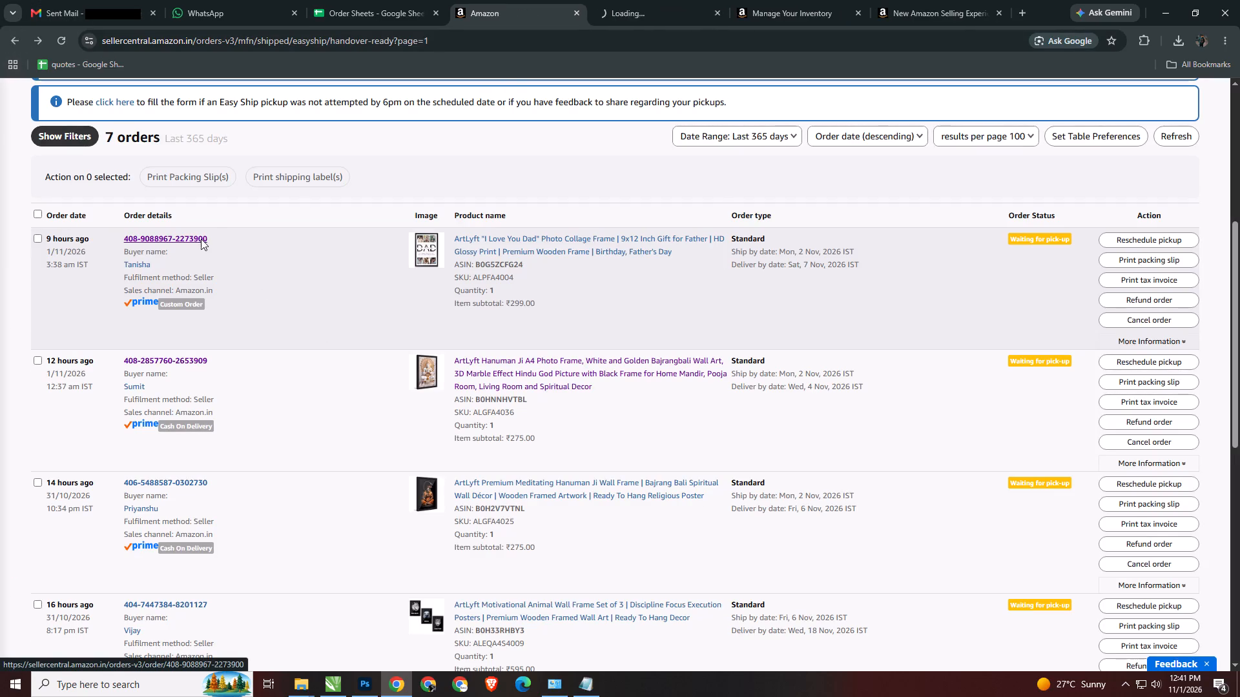
{"action": "left_click", "coordinate": [621, 0]}
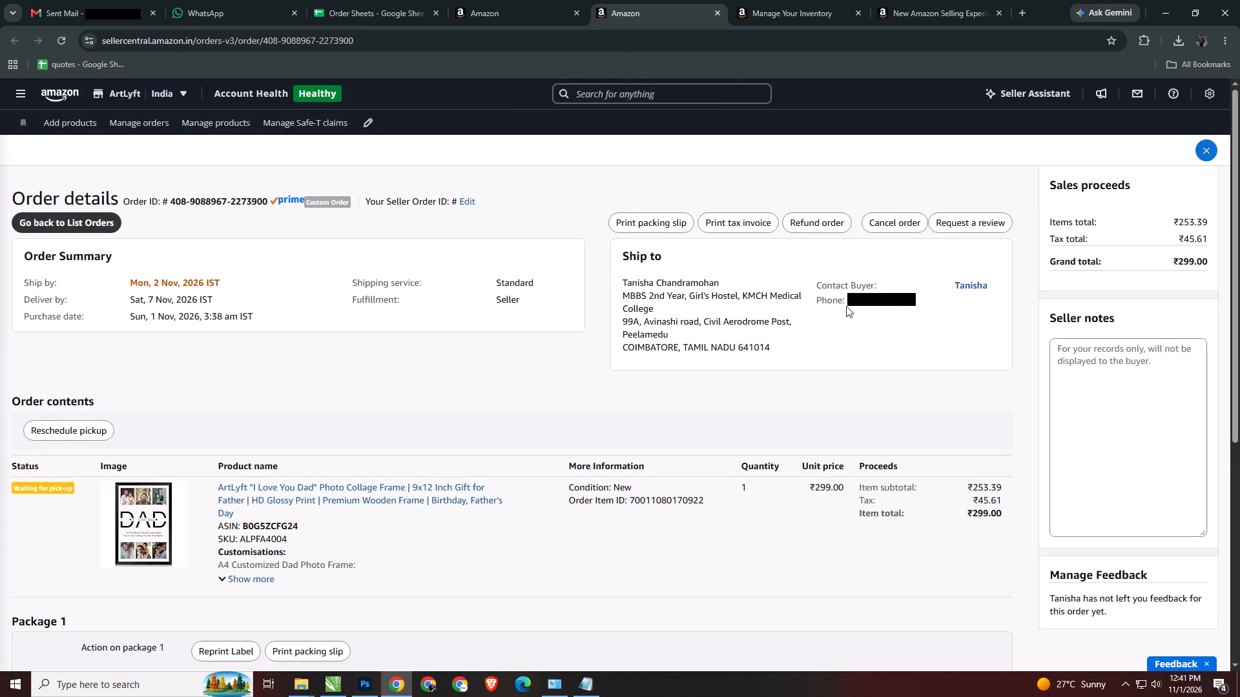
Copy the buyer's phone number from the order's shipping details.
{"action": "left_click_drag", "start_coordinate": [851, 301], "coordinate": [877, 303]}
{"action": "left_click_drag", "start_coordinate": [877, 303], "coordinate": [901, 301]}
{"action": "key", "text": "ctrl+c"}
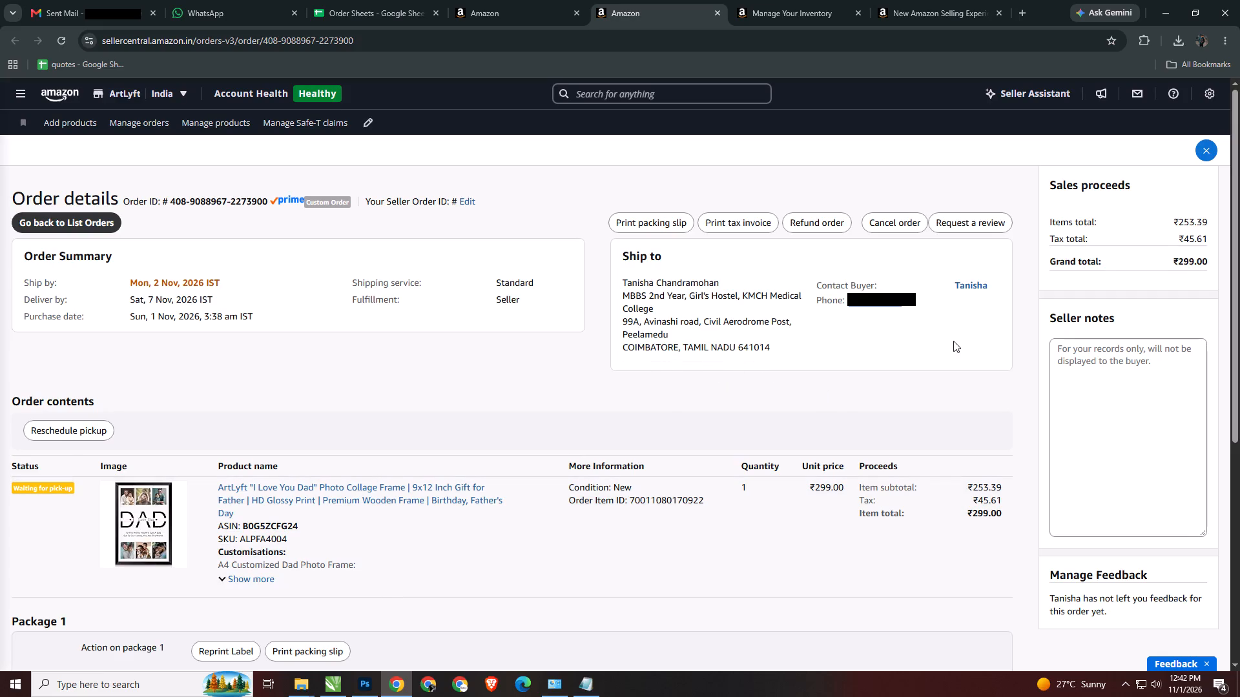
{"action": "key", "text": "alt+Tab"}
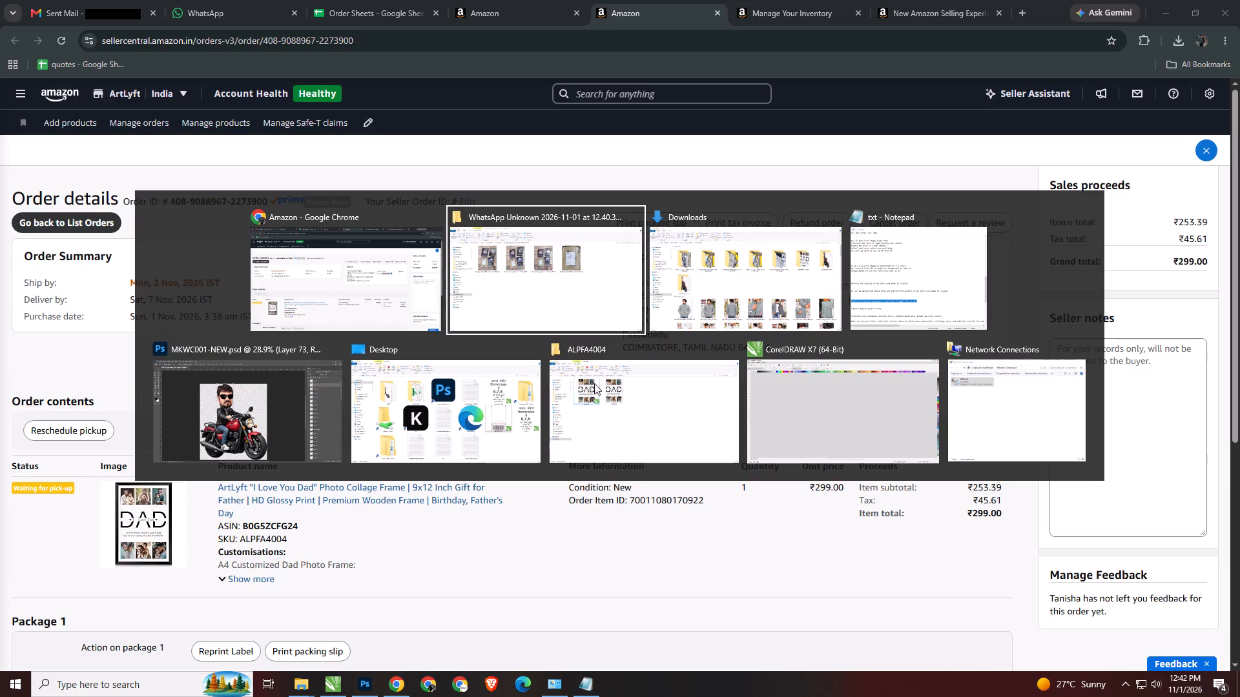
{"action": "left_click", "coordinate": [602, 414], "text": "alt"}
{"action": "left_click", "coordinate": [570, 450]}
{"action": "key", "text": "BackSpace"}
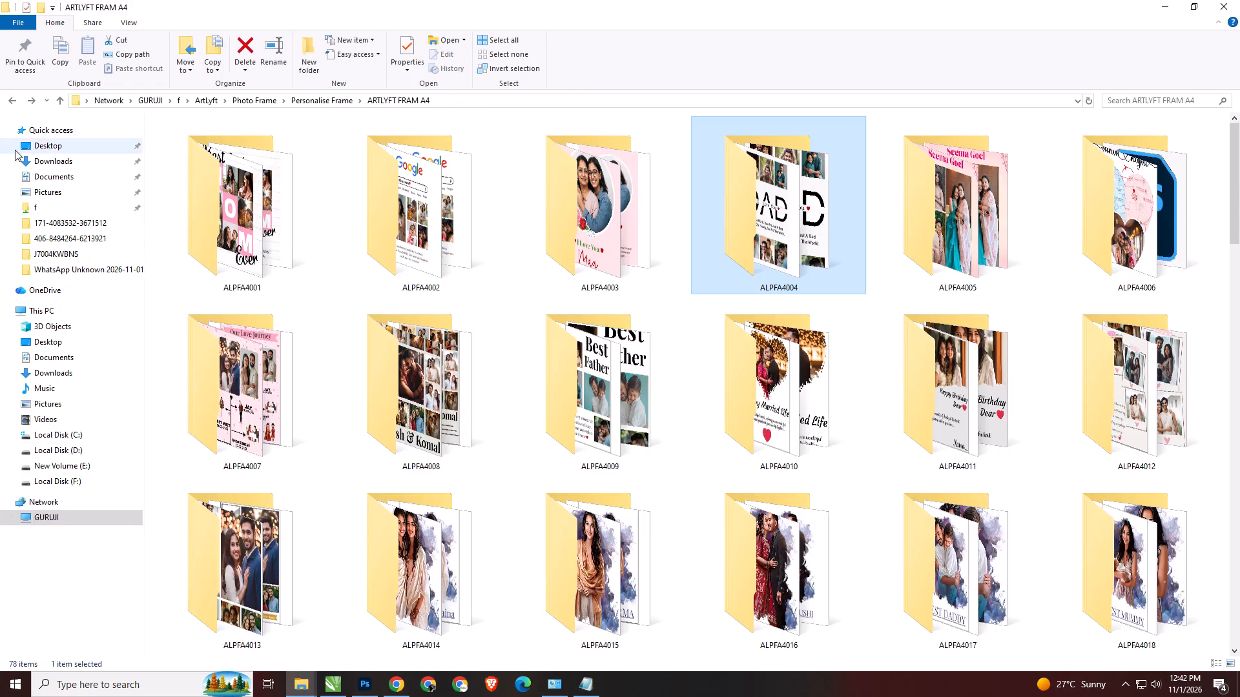
{"action": "left_click", "coordinate": [65, 165]}
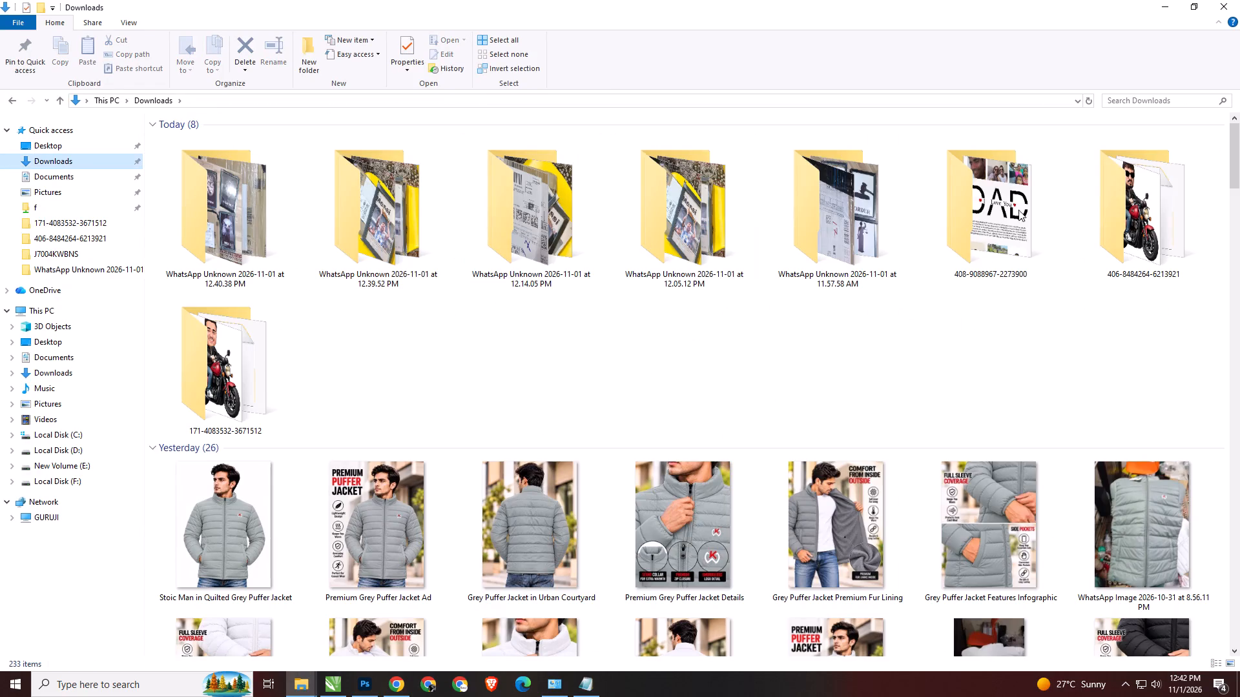
{"action": "left_click", "coordinate": [1008, 230]}
{"action": "key", "text": "Return"}
{"action": "left_click", "coordinate": [459, 347]}
{"action": "right_click", "coordinate": [459, 347]}
{"action": "left_click", "coordinate": [522, 357]}
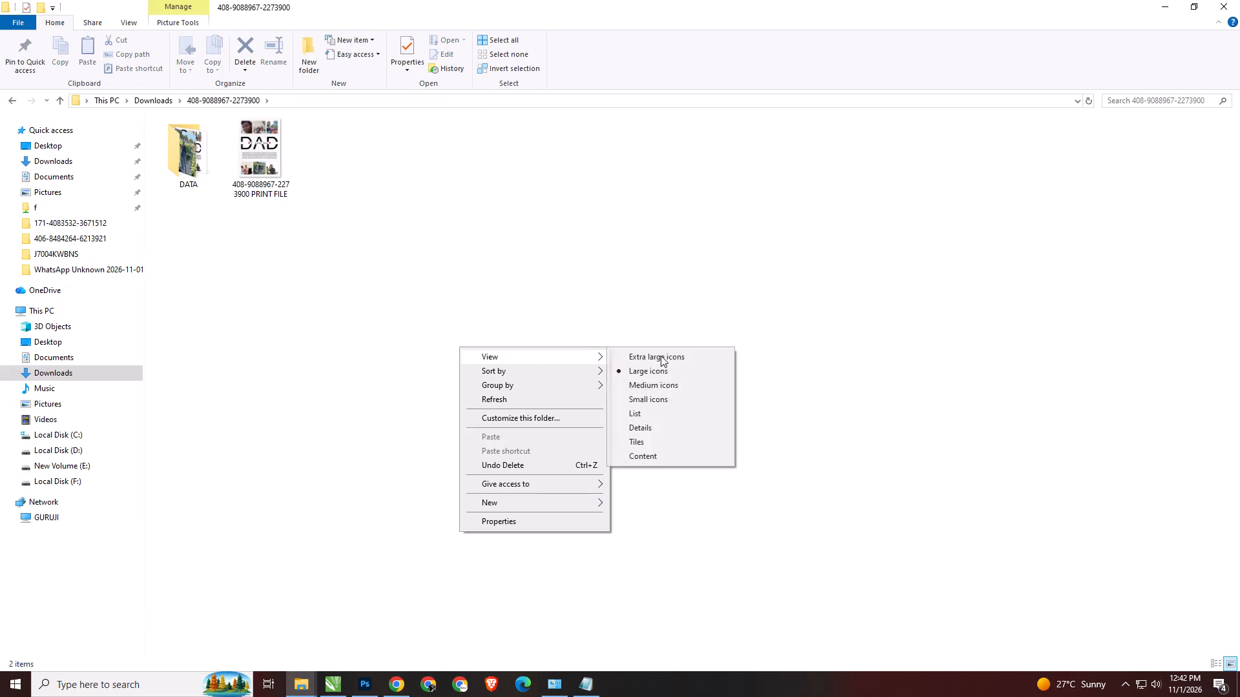
{"action": "left_click", "coordinate": [661, 356]}
{"action": "left_click", "coordinate": [599, 398]}
{"action": "double_click", "coordinate": [473, 276]}
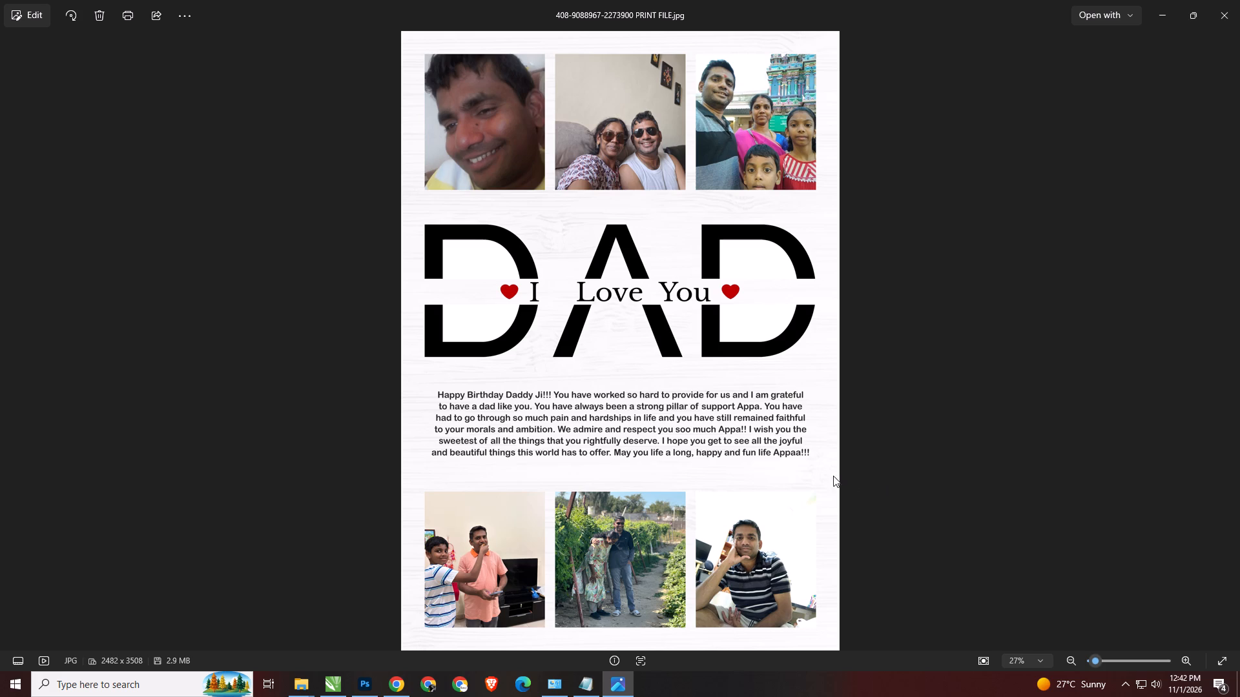
{"action": "scroll", "coordinate": [818, 470], "scroll_direction": "up", "scroll_amount": 7}
{"action": "left_click_drag", "start_coordinate": [654, 447], "coordinate": [518, 395]}
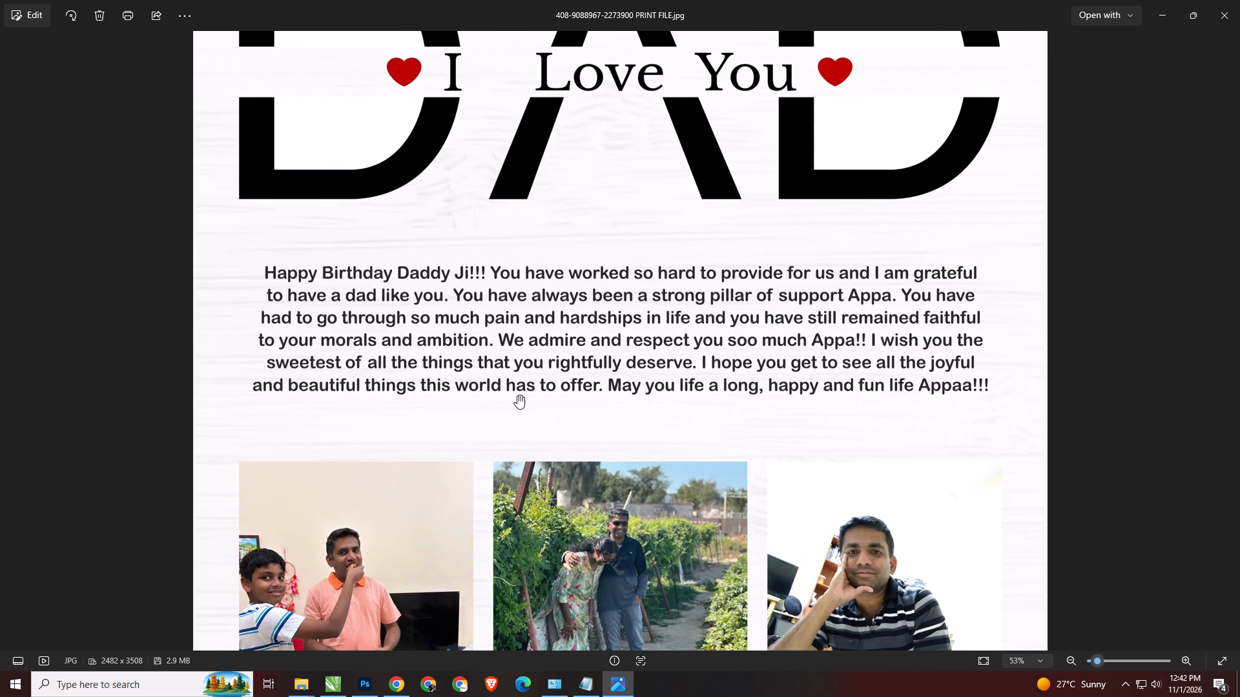
{"action": "scroll", "coordinate": [544, 430], "scroll_direction": "down", "scroll_amount": 5}
{"action": "scroll", "coordinate": [753, 419], "scroll_direction": "down", "scroll_amount": 2}
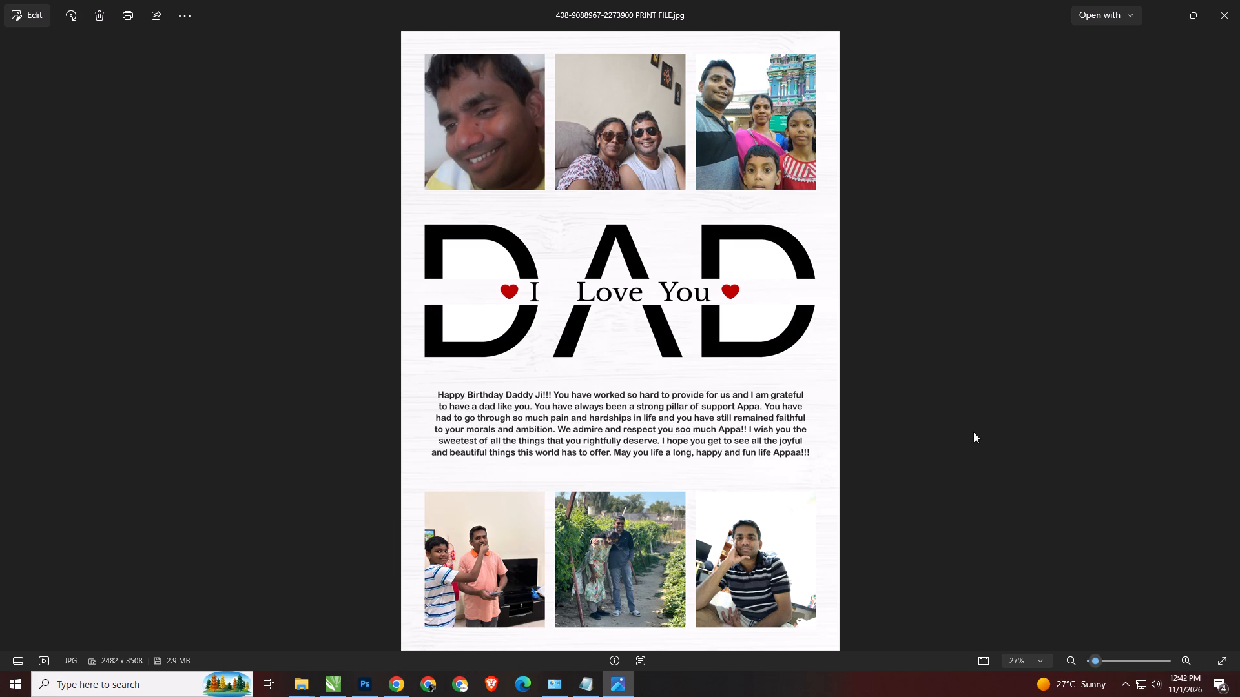
{"action": "left_click", "coordinate": [1239, 0]}
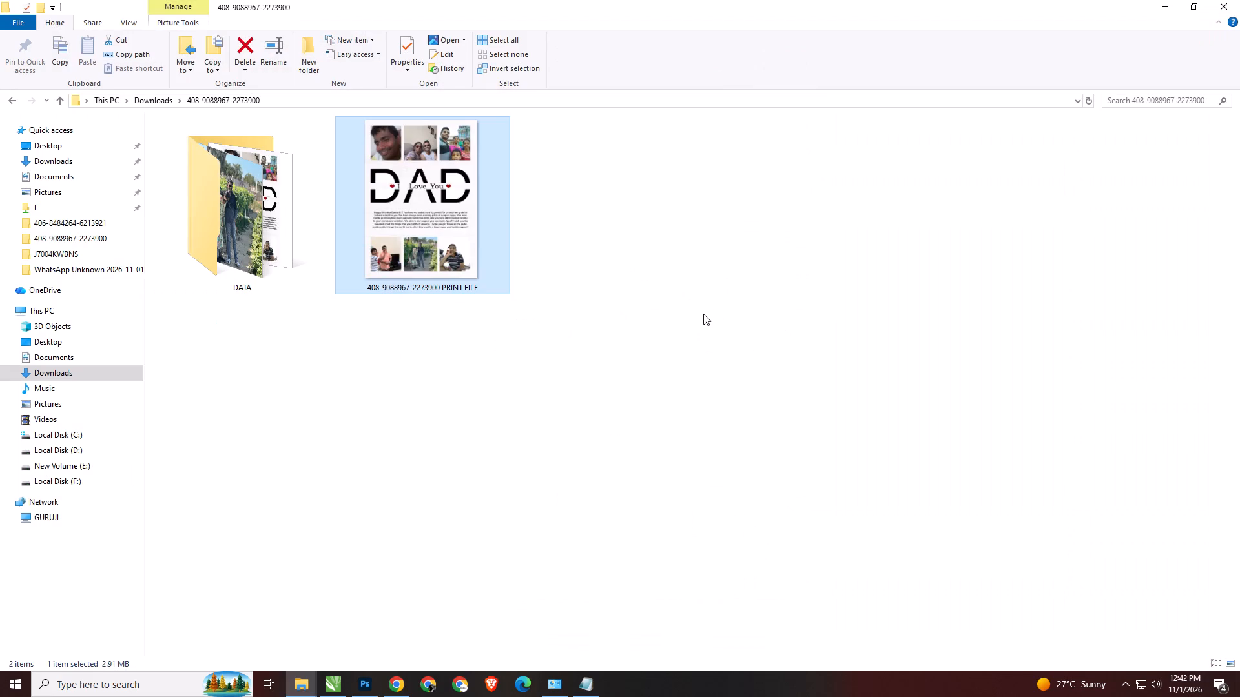
{"action": "left_click", "coordinate": [703, 314]}
{"action": "left_click", "coordinate": [424, 216]}
{"action": "key", "text": "alt+Tab"}
{"action": "left_click", "coordinate": [526, 312], "text": "alt"}
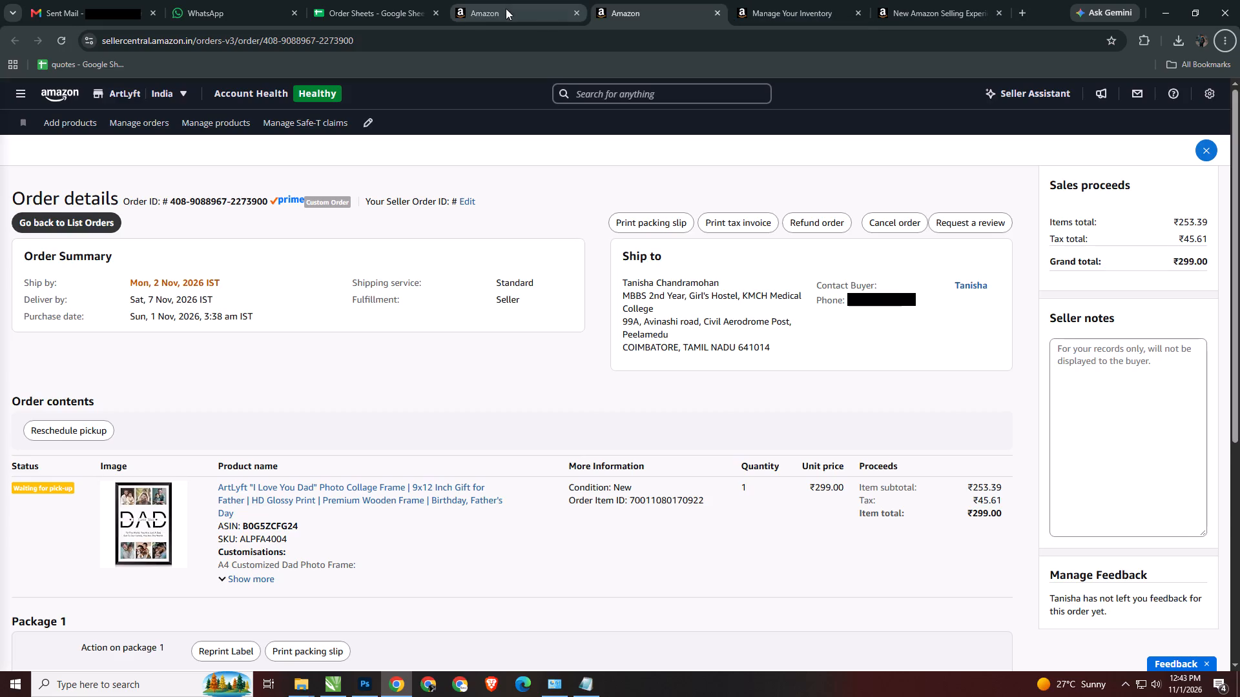
{"action": "left_click", "coordinate": [1161, 0]}
{"action": "left_click", "coordinate": [461, 685]}
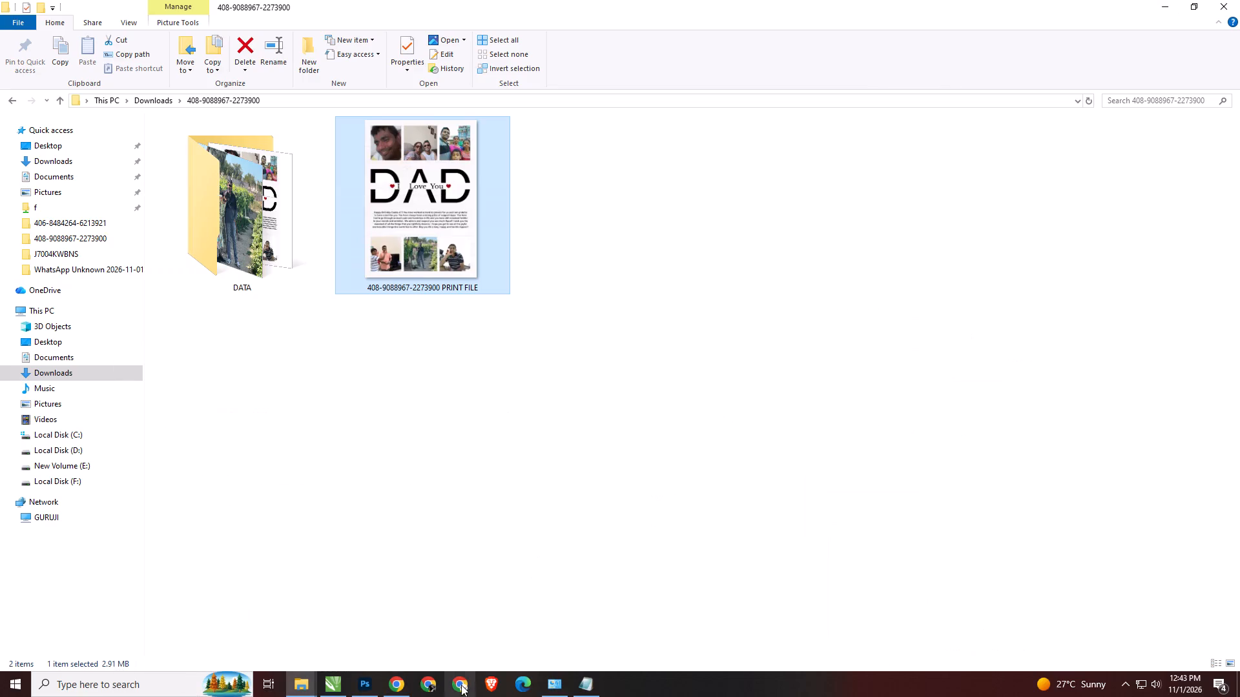
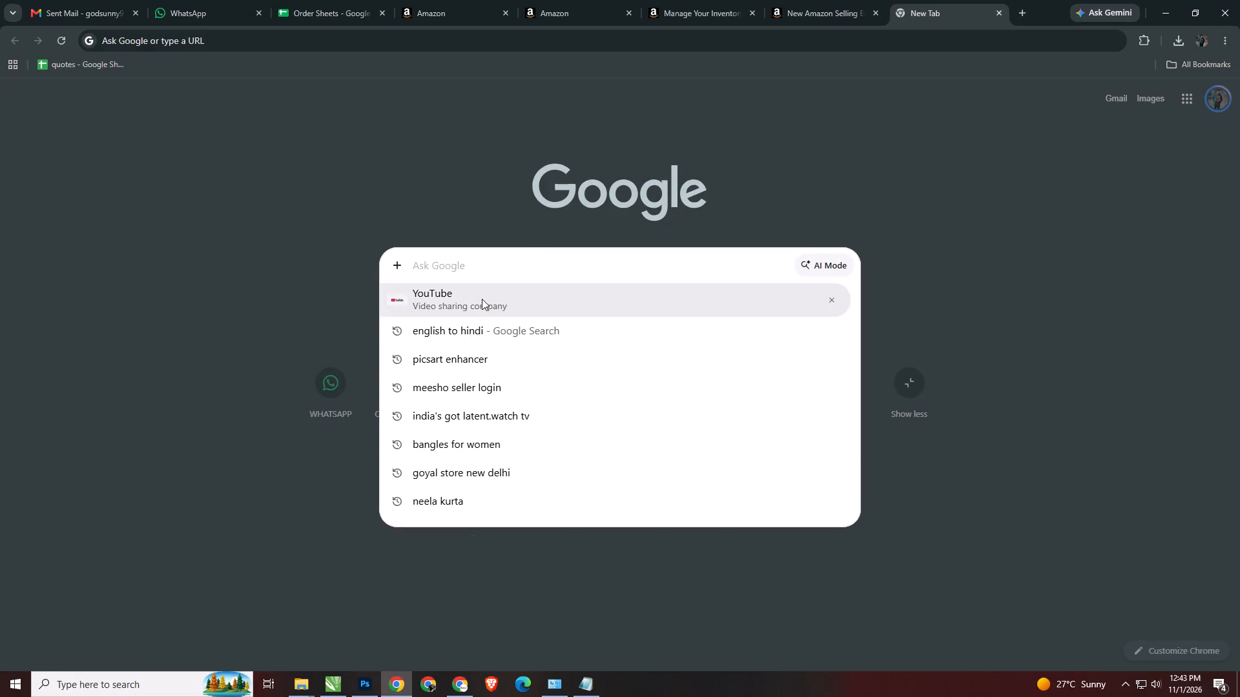
Open the "english to hindi" search suggestion and swap the translator's direction to Hindi to English, ready for source text.
{"action": "left_click", "coordinate": [472, 338]}
{"action": "left_click", "coordinate": [394, 205]}
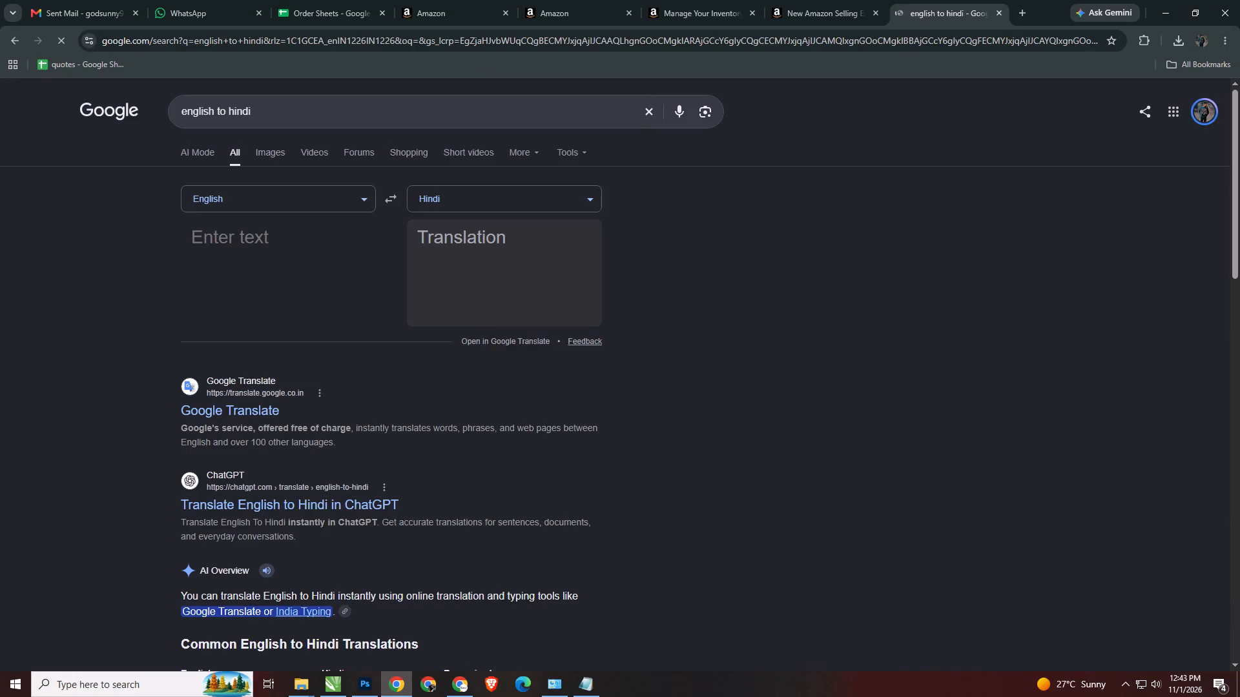
{"action": "left_click", "coordinate": [268, 240]}
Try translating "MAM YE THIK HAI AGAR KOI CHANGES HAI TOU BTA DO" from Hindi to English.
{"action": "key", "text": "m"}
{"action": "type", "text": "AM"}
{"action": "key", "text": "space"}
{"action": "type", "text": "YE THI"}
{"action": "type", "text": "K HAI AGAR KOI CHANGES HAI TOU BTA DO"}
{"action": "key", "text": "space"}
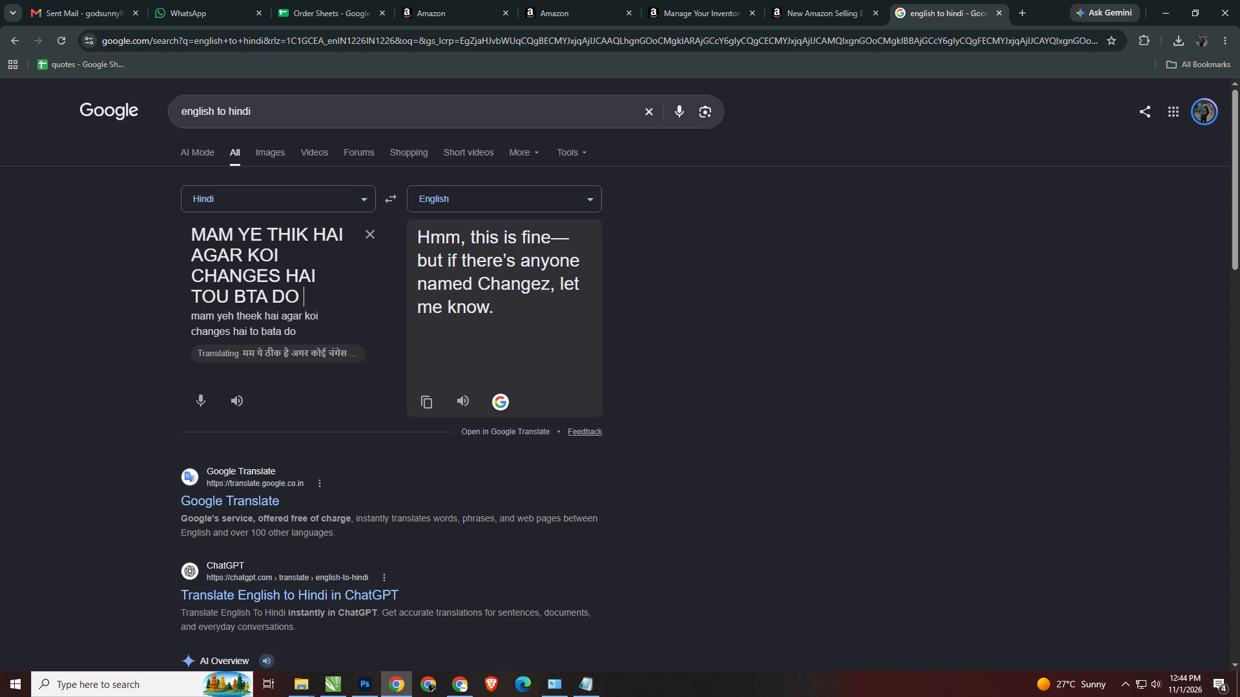
Clear the Hindi source text and replace it with a shorter message beginning "MAM YE OK HA".
{"action": "key", "text": "BackSpace"}
{"action": "key", "text": "BackSpace"}
{"action": "key", "text": "BackSpace"}
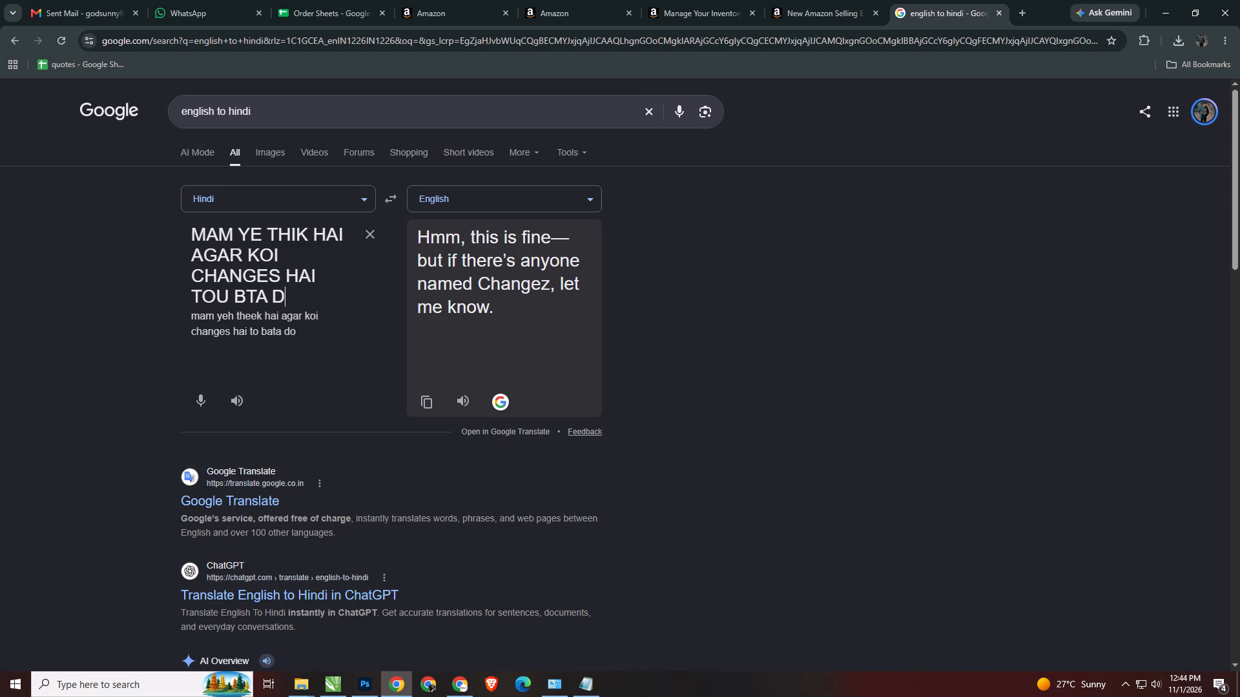
{"action": "key", "text": "BackSpace"}
{"action": "key", "text": "BackSpace"}
{"action": "key", "text": "BackSpace"}
{"action": "key", "text": "BackSpace"}
{"action": "key", "text": "BackSpace"}
{"action": "key", "text": "BackSpace"}
{"action": "key", "text": "BackSpace"}
{"action": "key", "text": "BackSpace"}
{"action": "key", "text": "BackSpace"}
{"action": "key", "text": "BackSpace"}
{"action": "key", "text": "BackSpace"}
{"action": "key", "text": "BackSpace"}
{"action": "key", "text": "BackSpace"}
{"action": "key", "text": "BackSpace"}
{"action": "key", "text": "BackSpace"}
{"action": "key", "text": "BackSpace"}
{"action": "key", "text": "BackSpace"}
{"action": "key", "text": "BackSpace"}
{"action": "key", "text": "BackSpace"}
{"action": "key", "text": "BackSpace"}
{"action": "key", "text": "BackSpace"}
{"action": "key", "text": "BackSpace"}
{"action": "key", "text": "BackSpace"}
{"action": "key", "text": "BackSpace"}
{"action": "key", "text": "BackSpace"}
{"action": "key", "text": "BackSpace"}
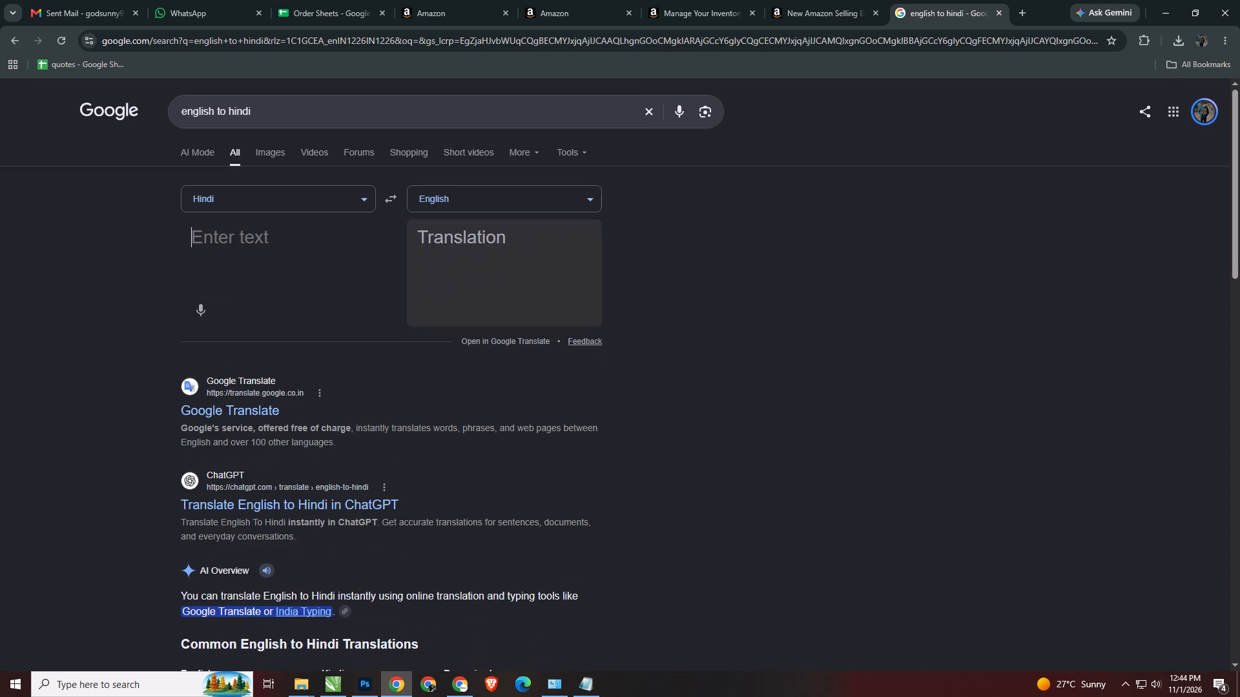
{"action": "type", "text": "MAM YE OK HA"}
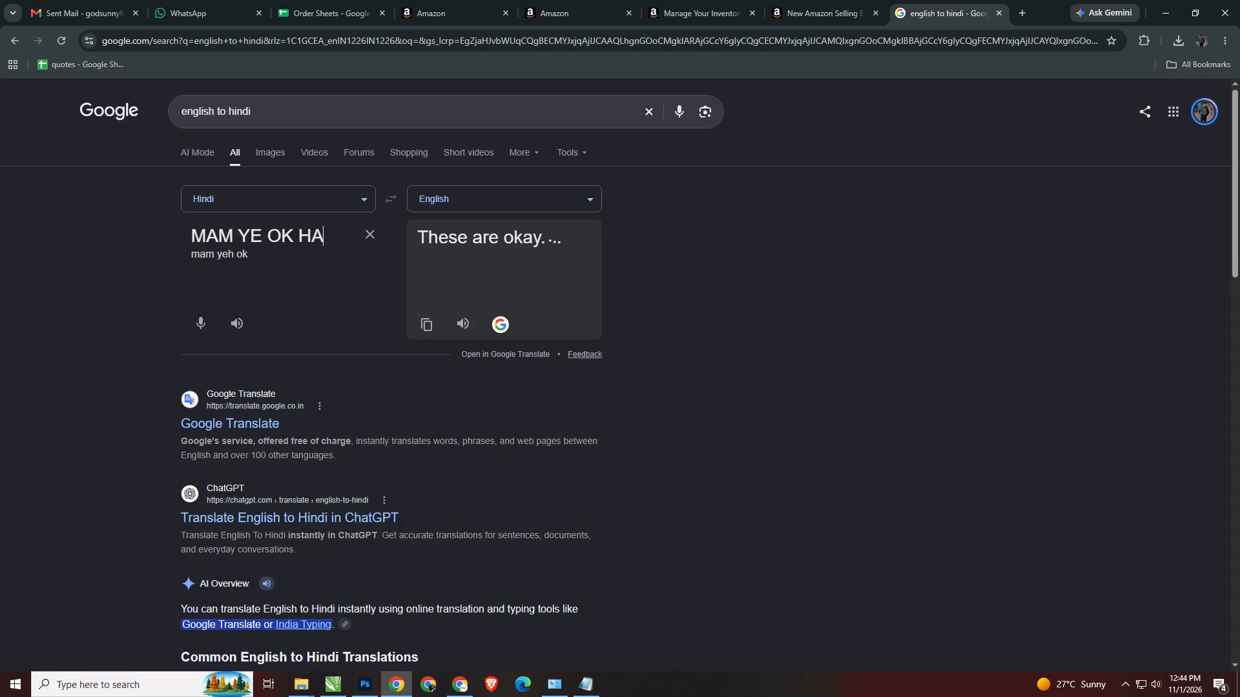
Complete the Hindi source text as "MAM YE OK HAI KOI CHANGES HAI TOU BTA DO" for translation into English.
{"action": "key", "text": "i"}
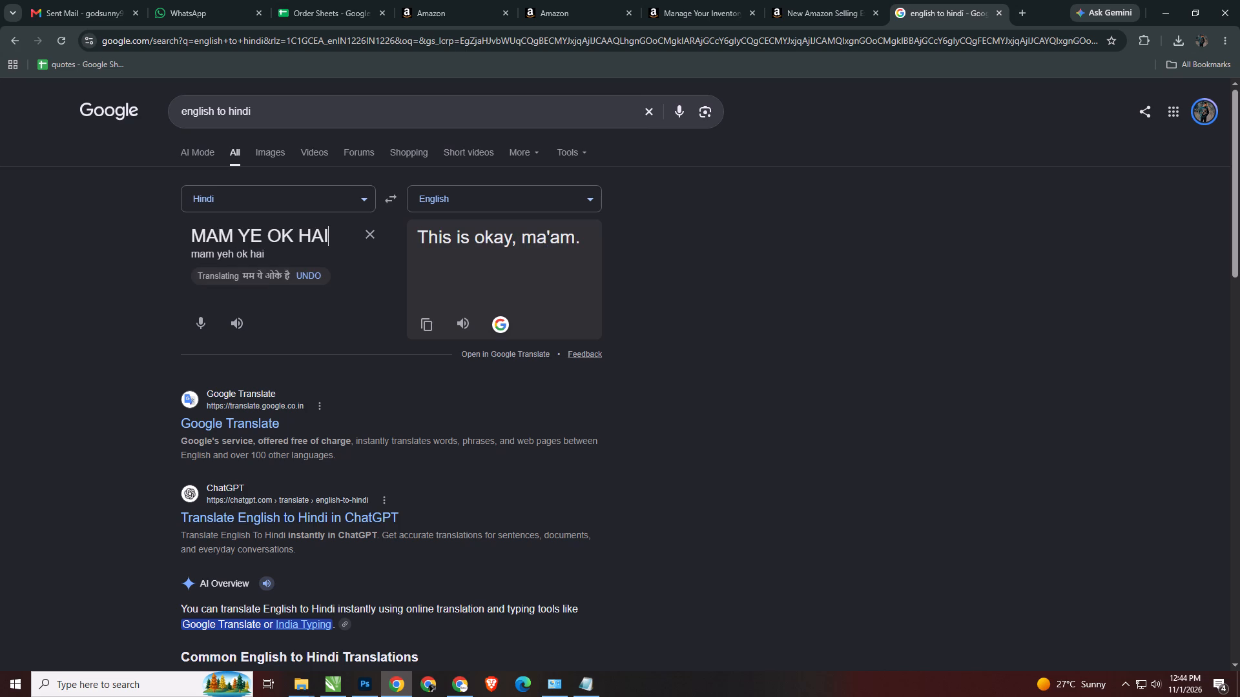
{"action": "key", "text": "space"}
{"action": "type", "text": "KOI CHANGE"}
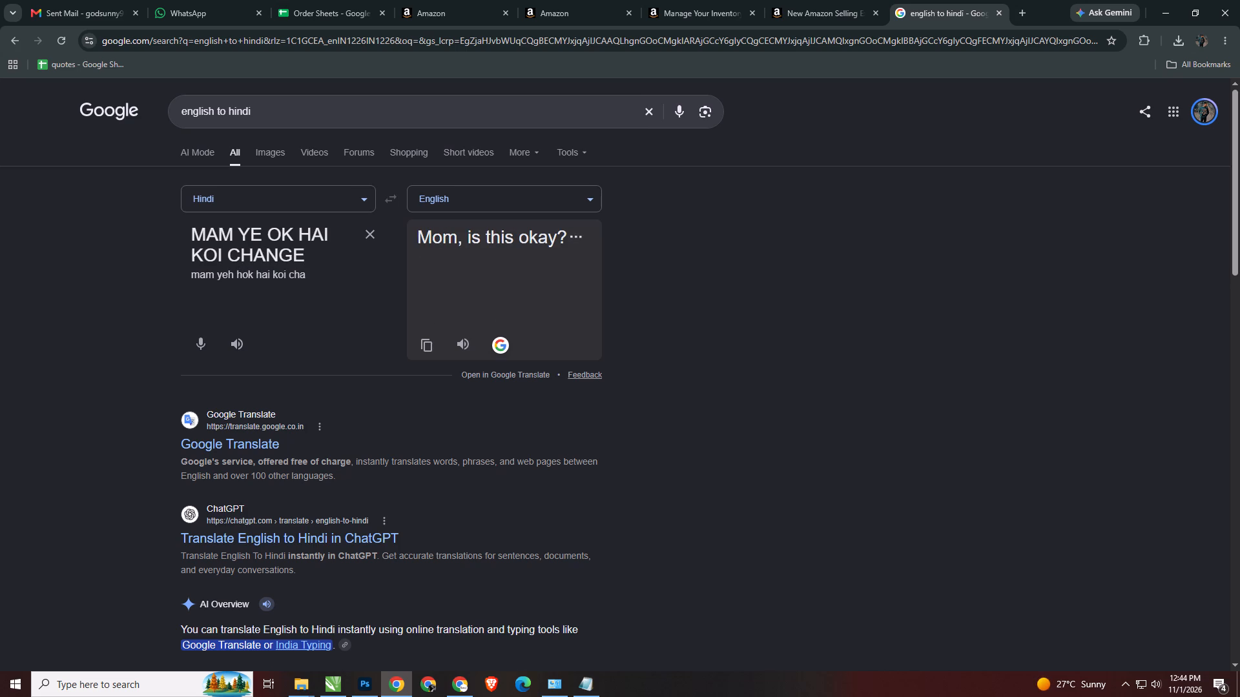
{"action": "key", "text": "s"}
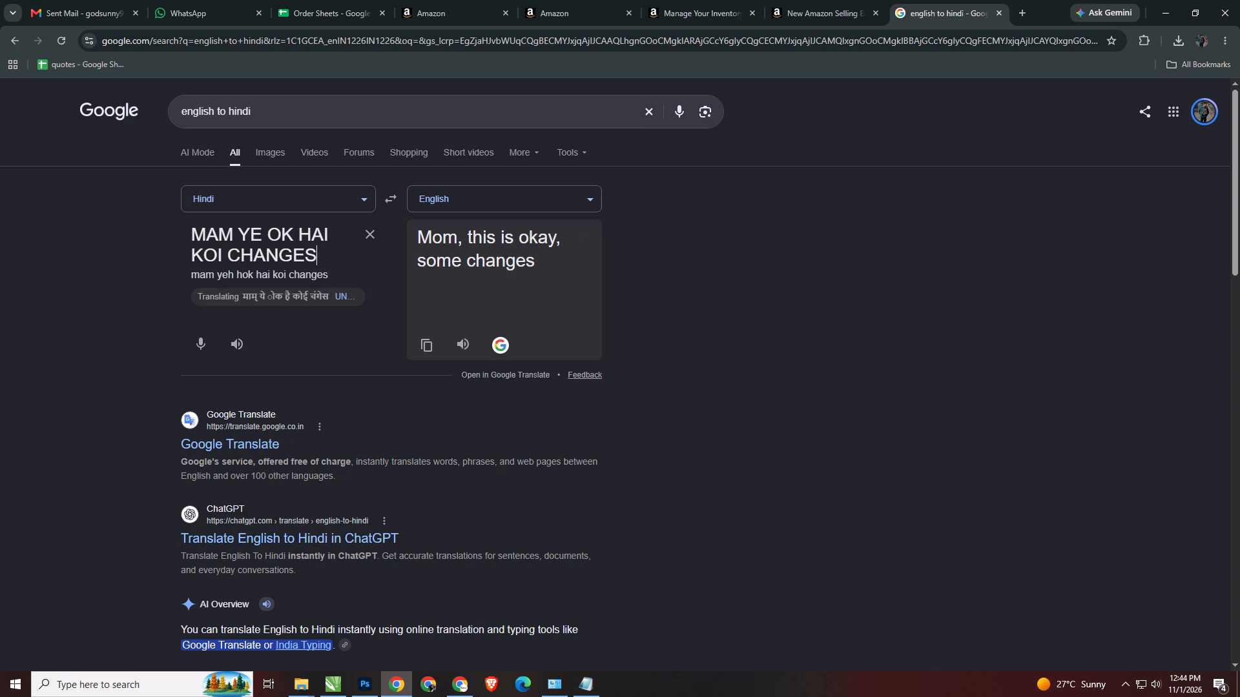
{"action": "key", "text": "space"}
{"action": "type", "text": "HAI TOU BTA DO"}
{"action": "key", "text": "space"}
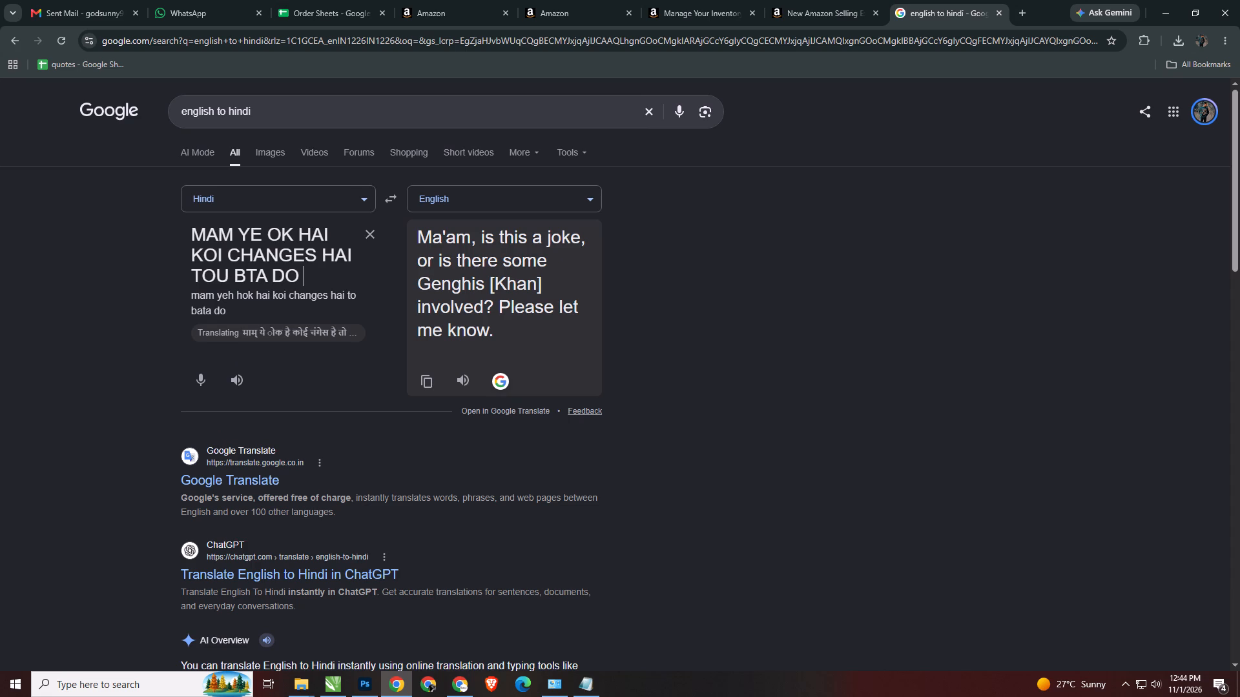
Select the entire Hindi source message in the translator.
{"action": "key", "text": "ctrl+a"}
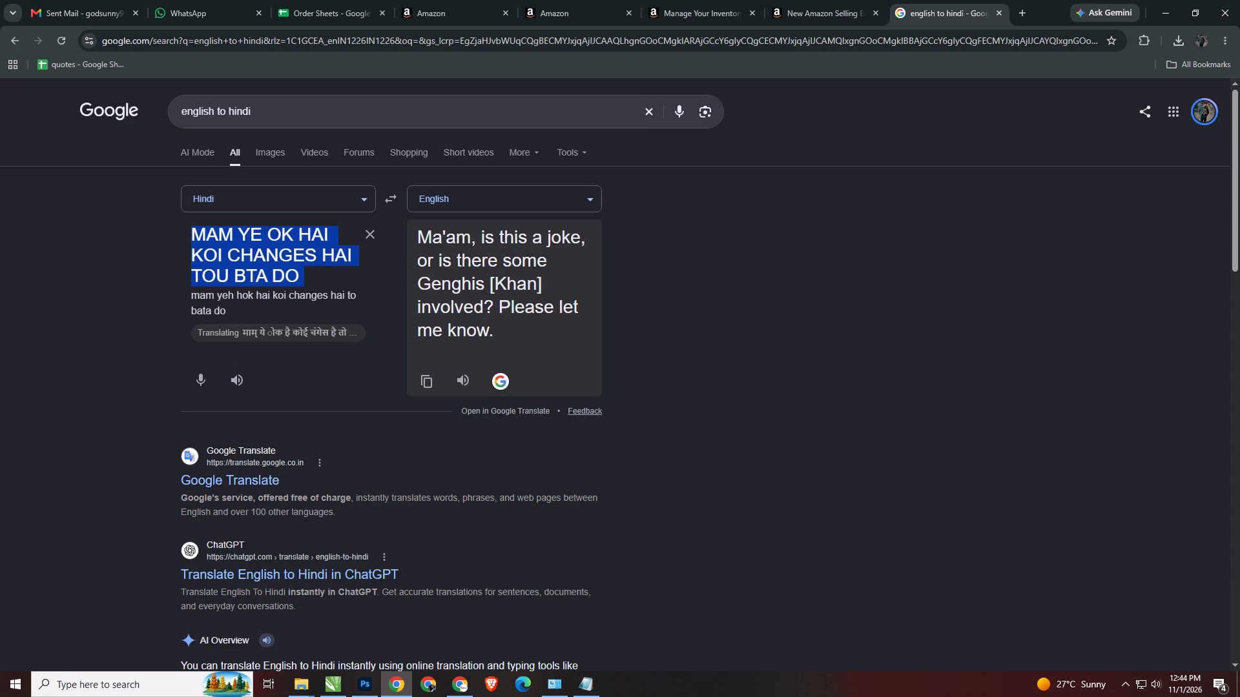
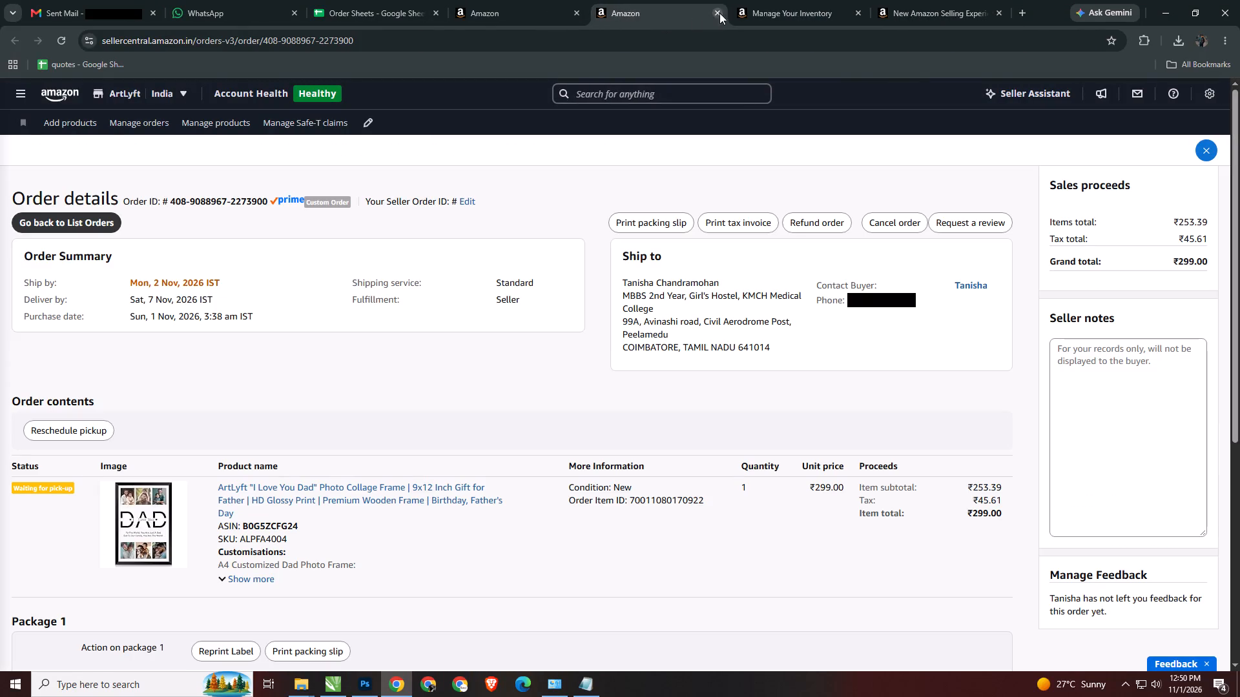
Close the order details page, refresh the Easy Ship orders waiting for pickup, and switch the order list to cancelled orders.
{"action": "left_click", "coordinate": [722, 13]}
{"action": "left_click", "coordinate": [541, 0]}
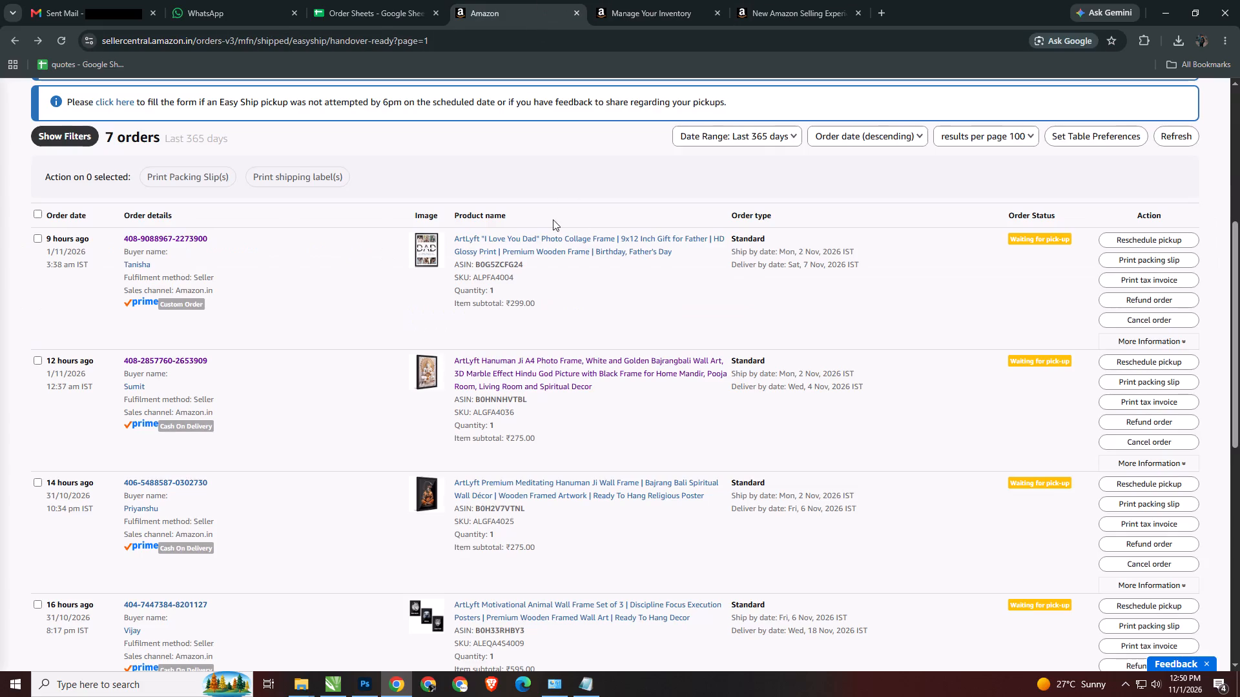
{"action": "left_click", "coordinate": [1164, 135]}
{"action": "scroll", "coordinate": [756, 262], "scroll_direction": "up", "scroll_amount": 5}
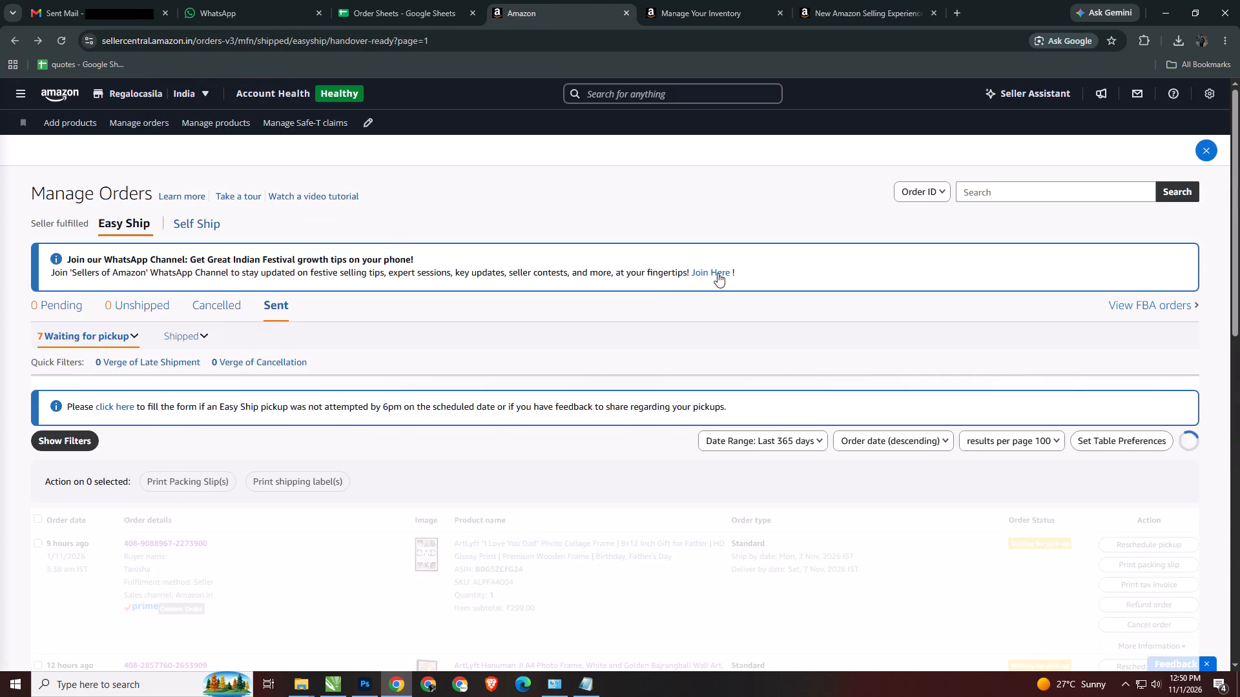
{"action": "left_click", "coordinate": [228, 305]}
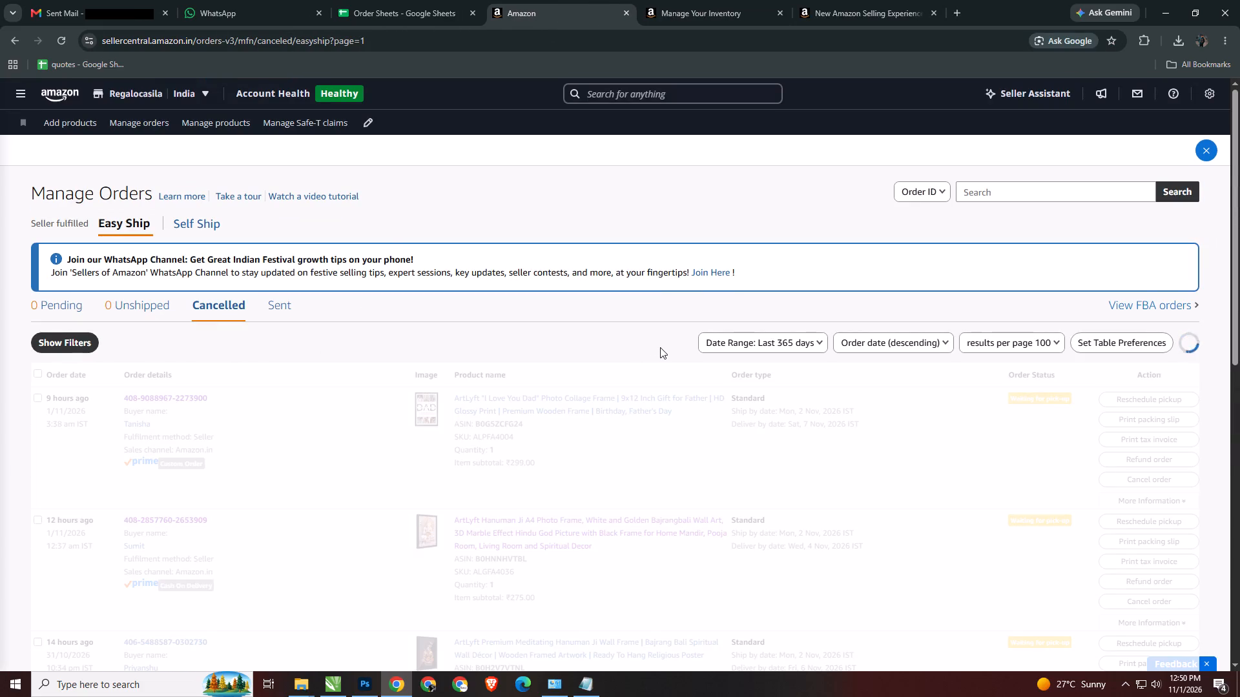
Look over the Regalocasila account's cancelled Easy Ship orders.
{"action": "scroll", "coordinate": [661, 347], "scroll_direction": "down", "scroll_amount": 2}
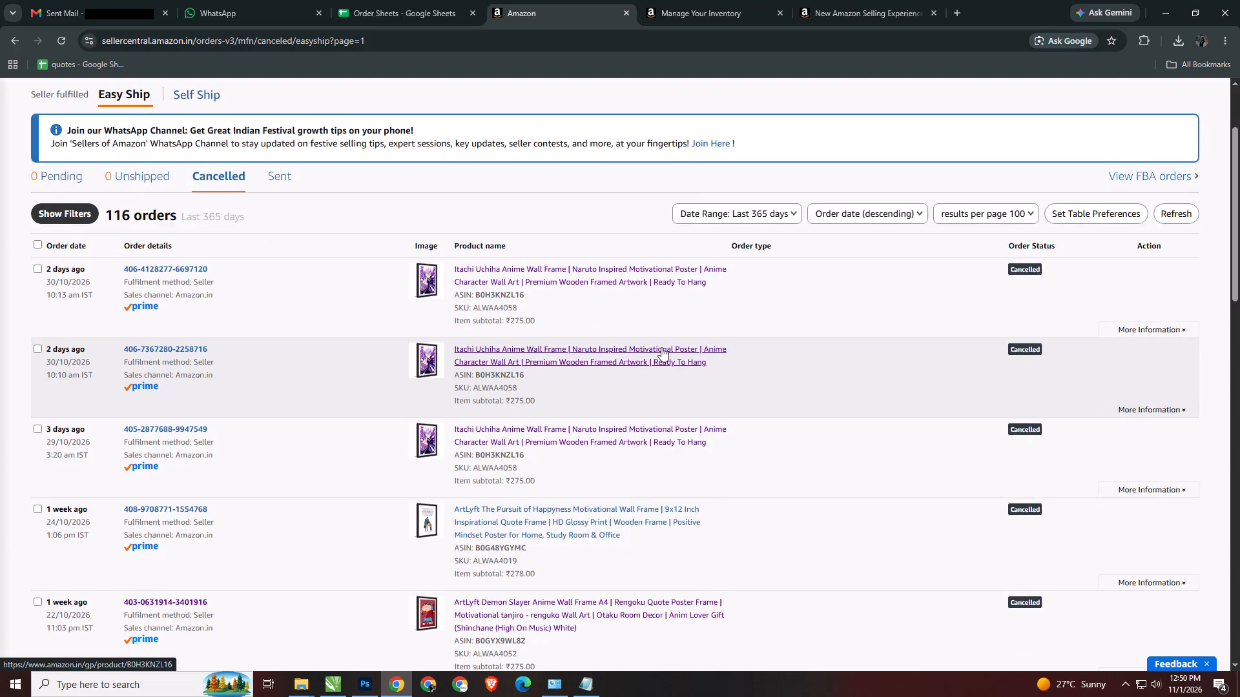
{"action": "scroll", "coordinate": [661, 347], "scroll_direction": "up", "scroll_amount": 10}
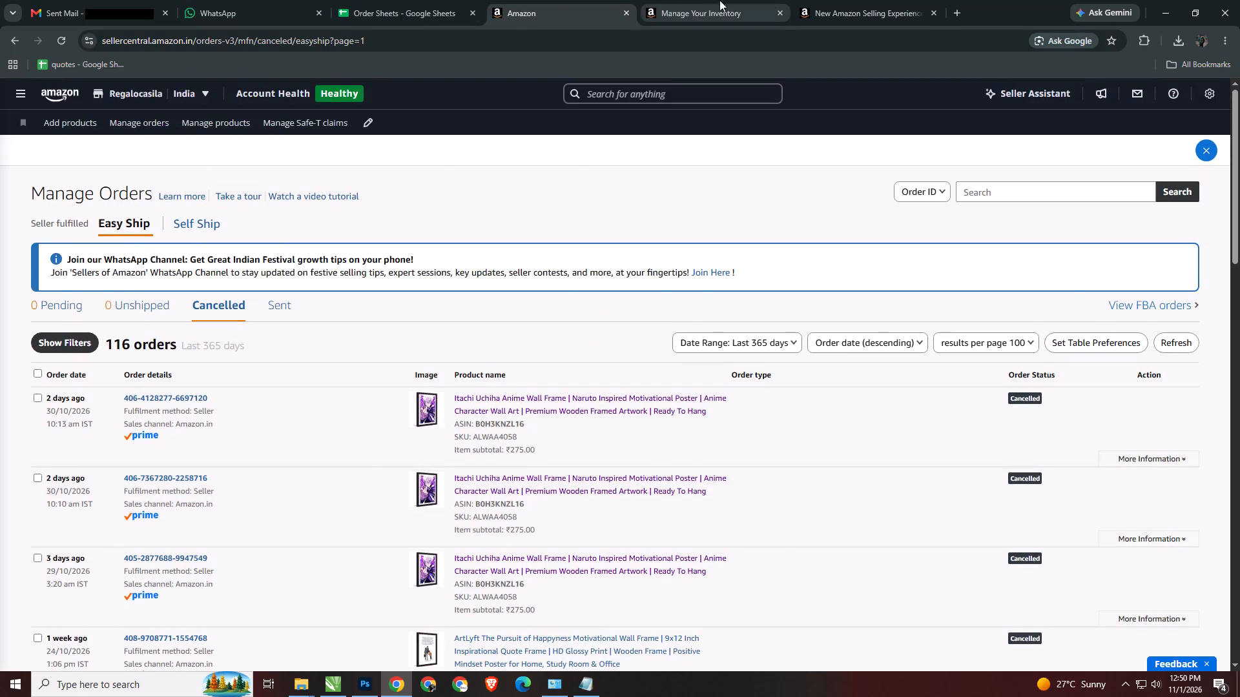
Switch the seller home page from the ArtLyft account to Regalocasila.
{"action": "left_click", "coordinate": [851, 0]}
{"action": "left_click", "coordinate": [156, 92]}
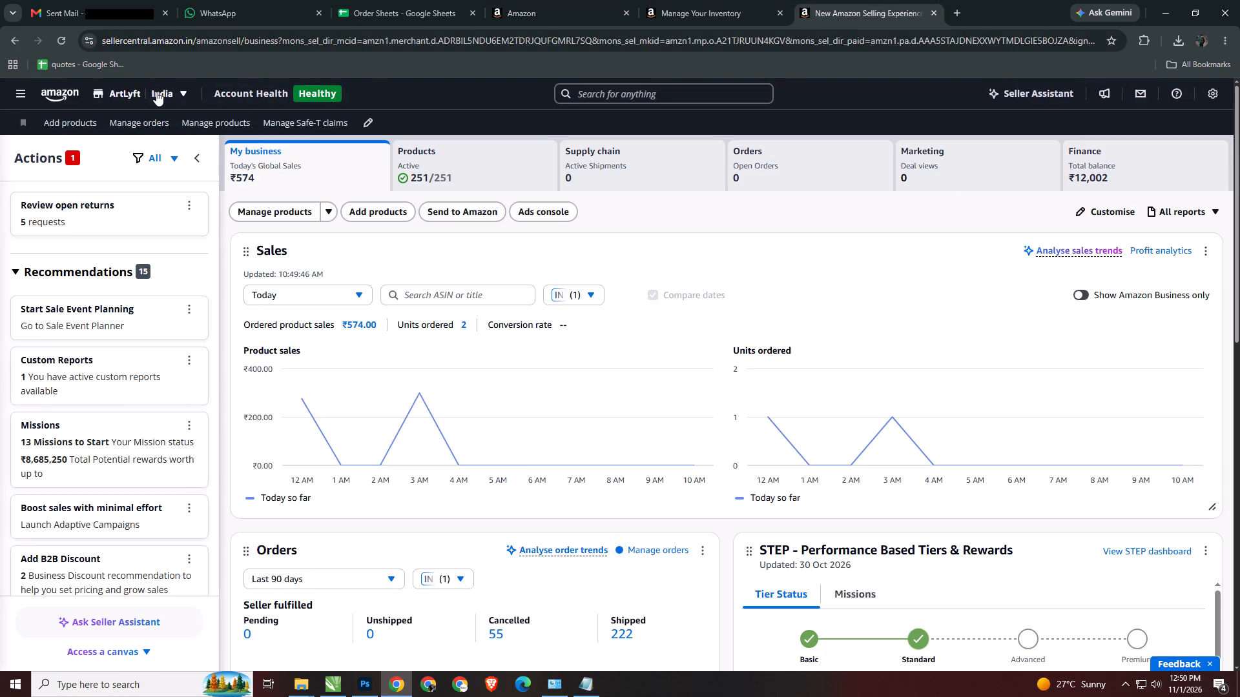
{"action": "left_click", "coordinate": [145, 141]}
{"action": "left_click", "coordinate": [134, 167]}
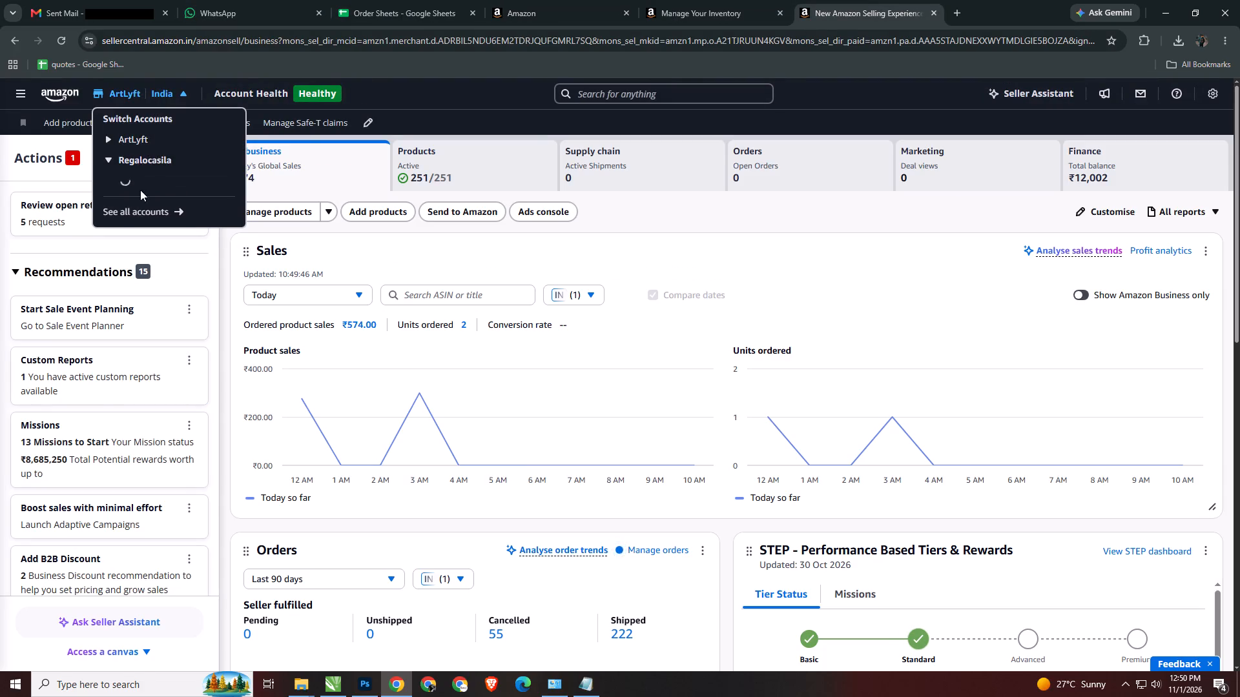
{"action": "left_click", "coordinate": [138, 216]}
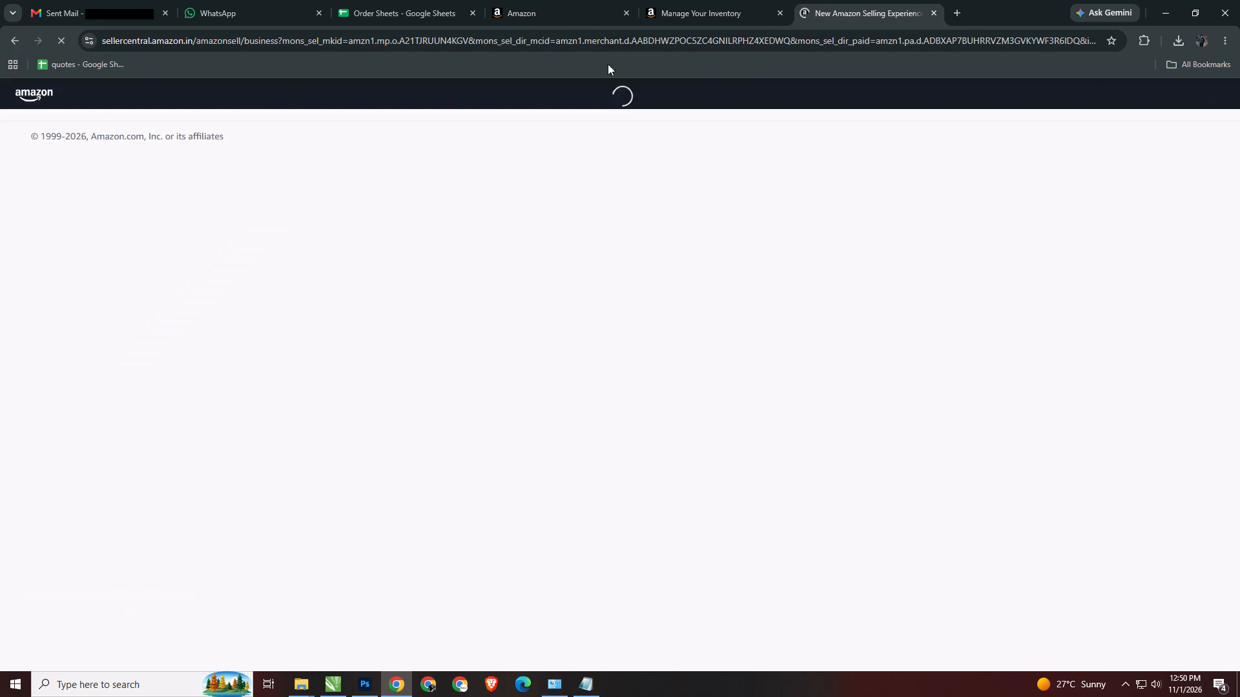
Open the unshipped Easy Ship orders in the Regalocasila order list.
{"action": "left_click", "coordinate": [564, 0]}
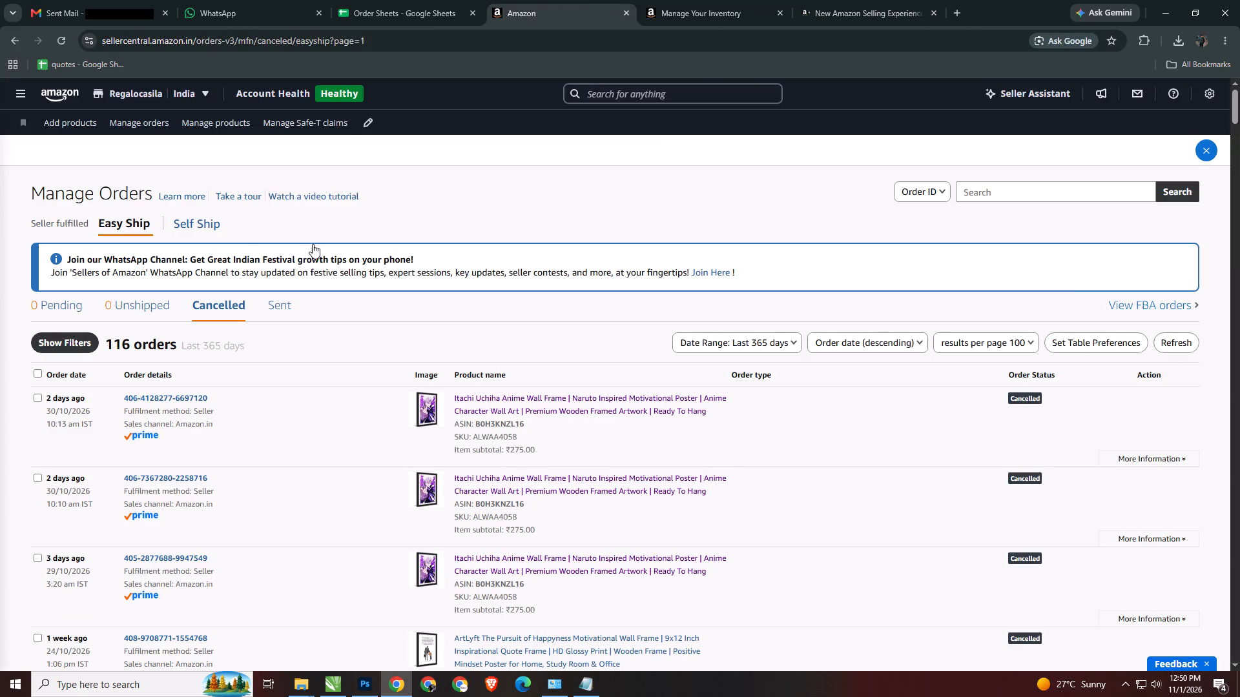
{"action": "left_click", "coordinate": [151, 303]}
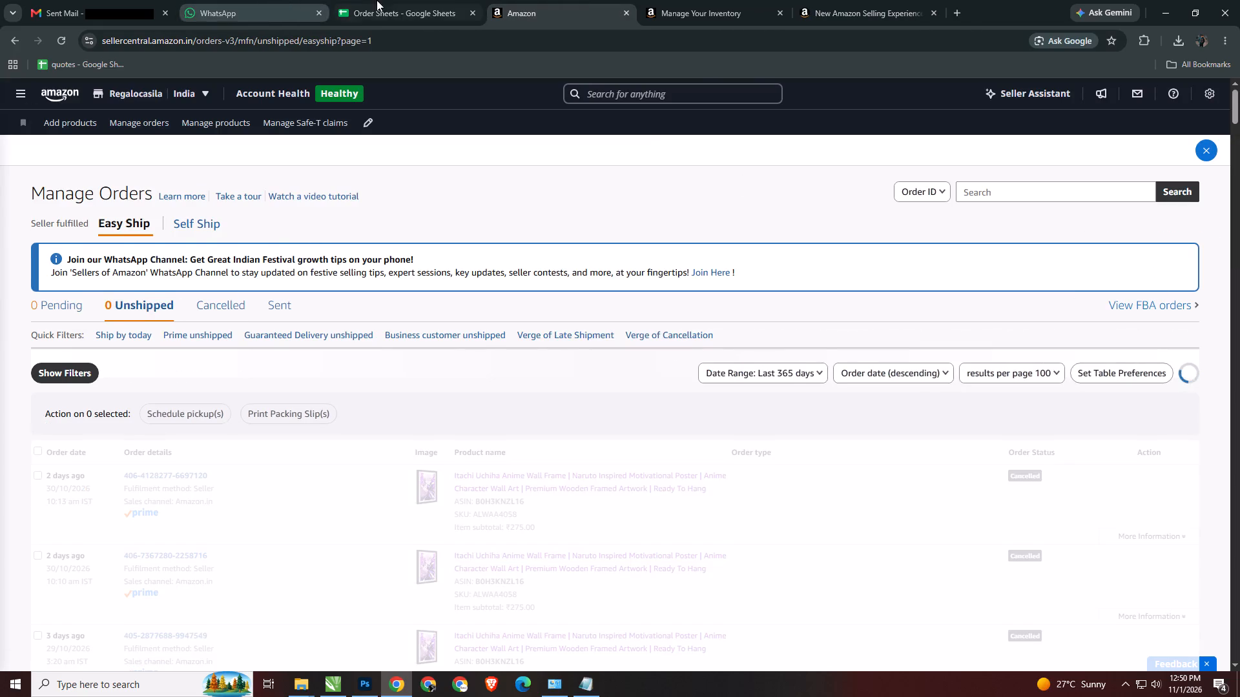
In the Order Sheets NOVEMBER sheet, delete rows 8 - 14, the empty entries 7 to 13 under 1-11-2026.
{"action": "left_click", "coordinate": [386, 1]}
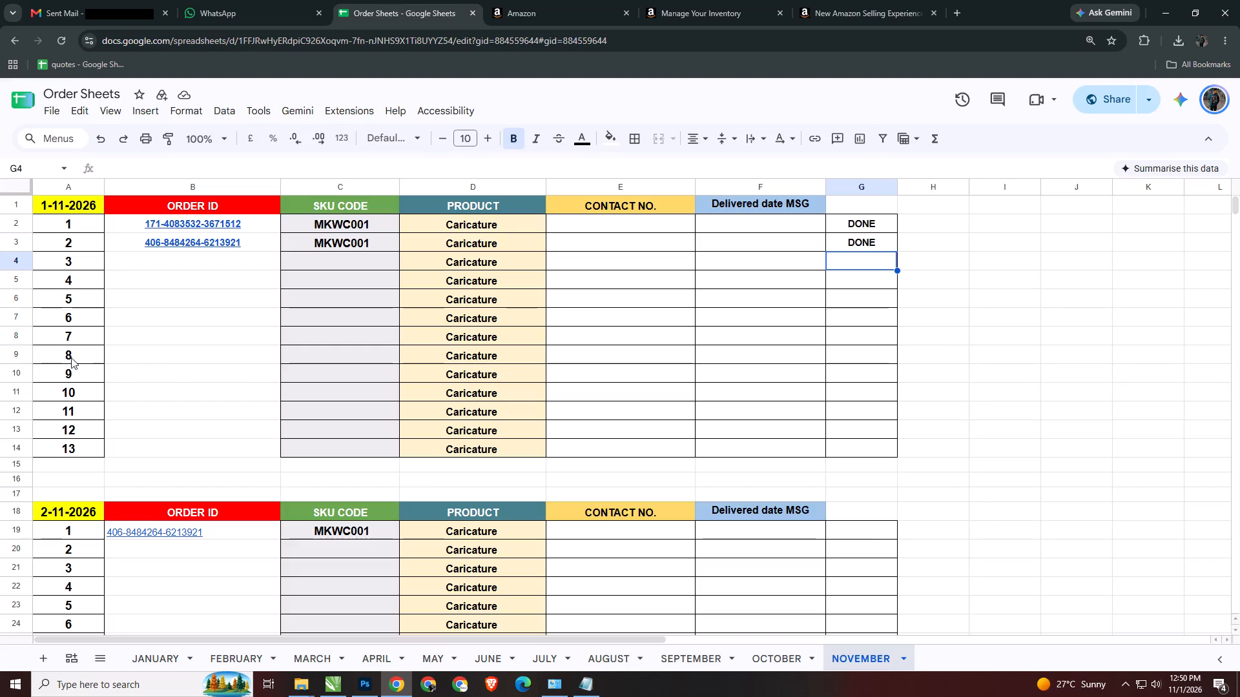
{"action": "left_click_drag", "start_coordinate": [75, 339], "coordinate": [863, 453]}
{"action": "right_click", "coordinate": [863, 453]}
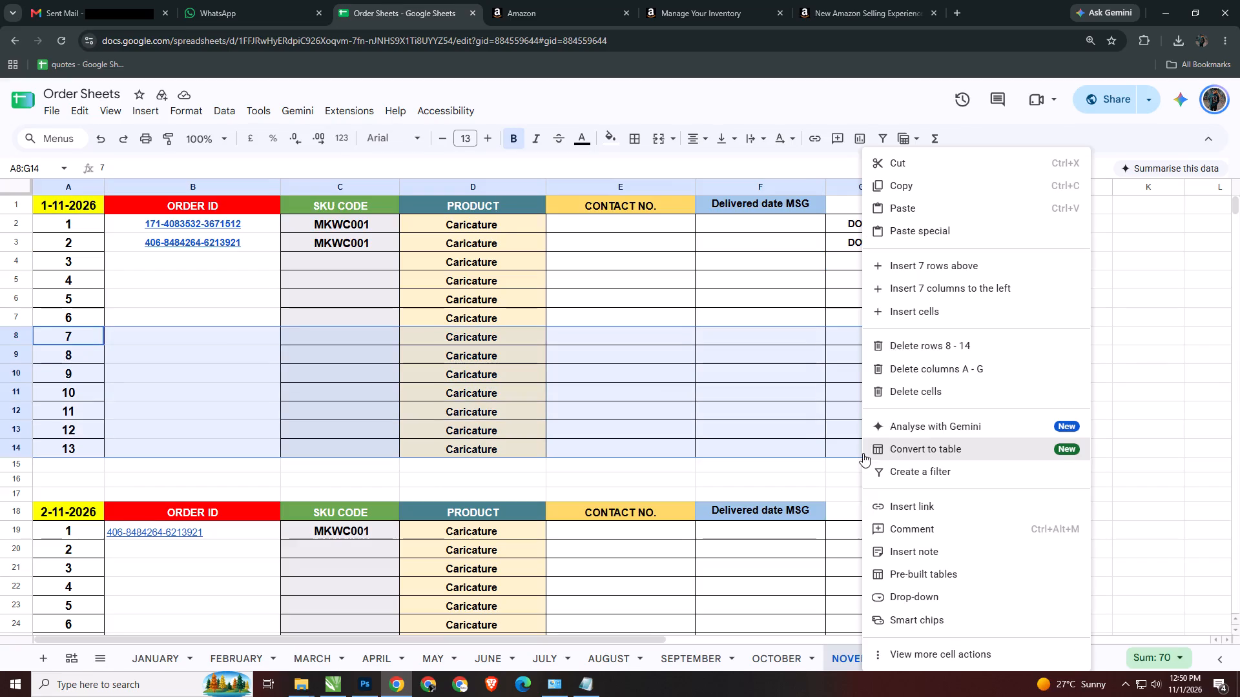
{"action": "left_click", "coordinate": [908, 345]}
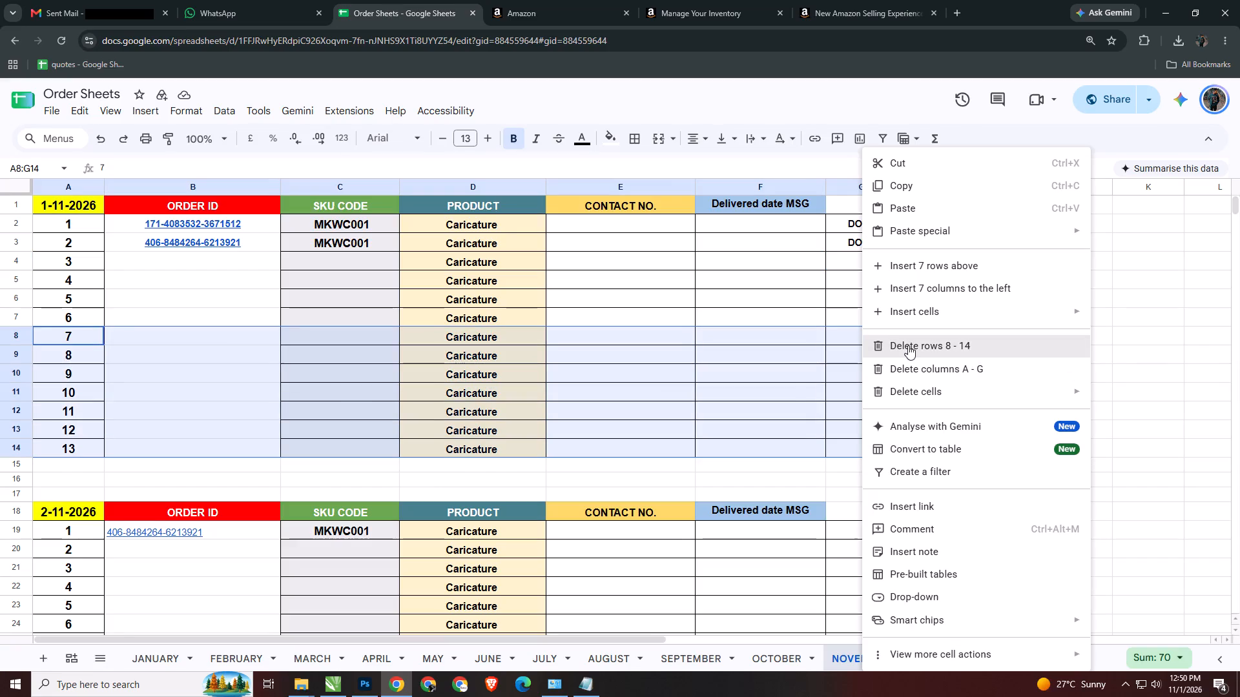
Refresh the Regalocasila unshipped Easy Ship orders and look through the newest entries.
{"action": "left_click", "coordinate": [526, 0]}
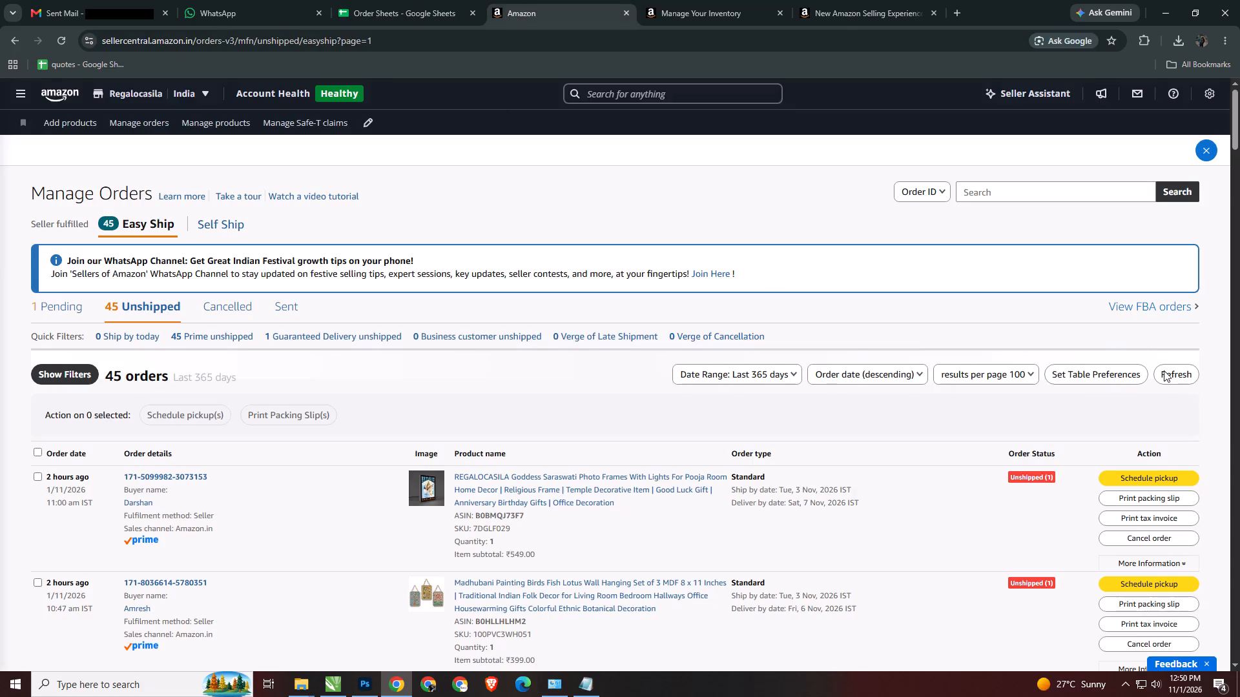
{"action": "left_click", "coordinate": [1174, 370]}
{"action": "scroll", "coordinate": [650, 308], "scroll_direction": "down", "scroll_amount": 6}
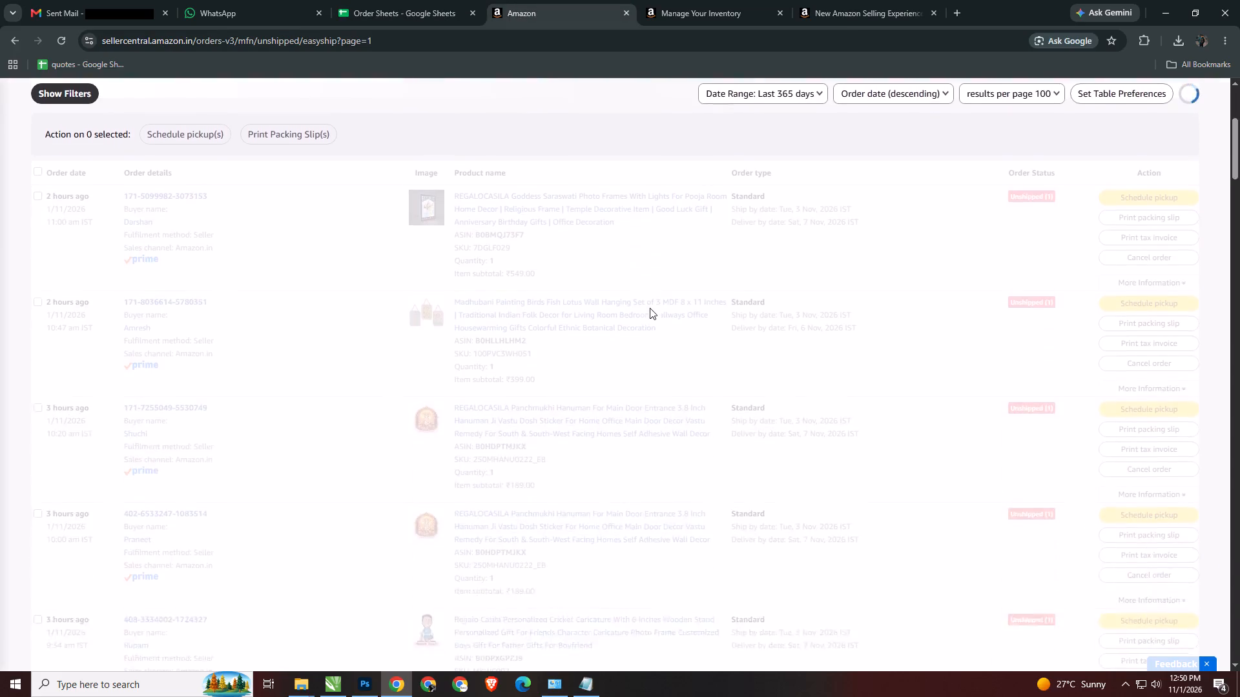
{"action": "scroll", "coordinate": [650, 308], "scroll_direction": "down", "scroll_amount": 4}
{"action": "scroll", "coordinate": [700, 307], "scroll_direction": "up", "scroll_amount": 7}
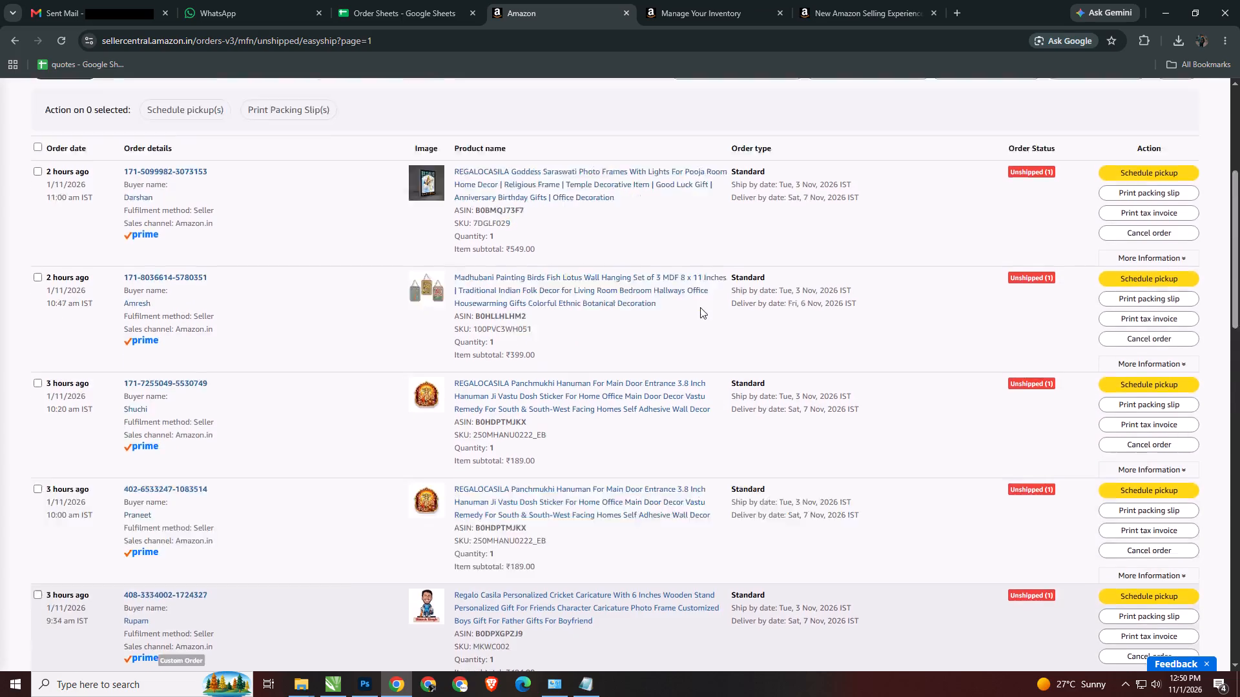
{"action": "scroll", "coordinate": [700, 307], "scroll_direction": "up", "scroll_amount": 6}
Examine the sent Easy Ship orders waiting for pickup for personalised caricature orders.
{"action": "left_click", "coordinate": [293, 310]}
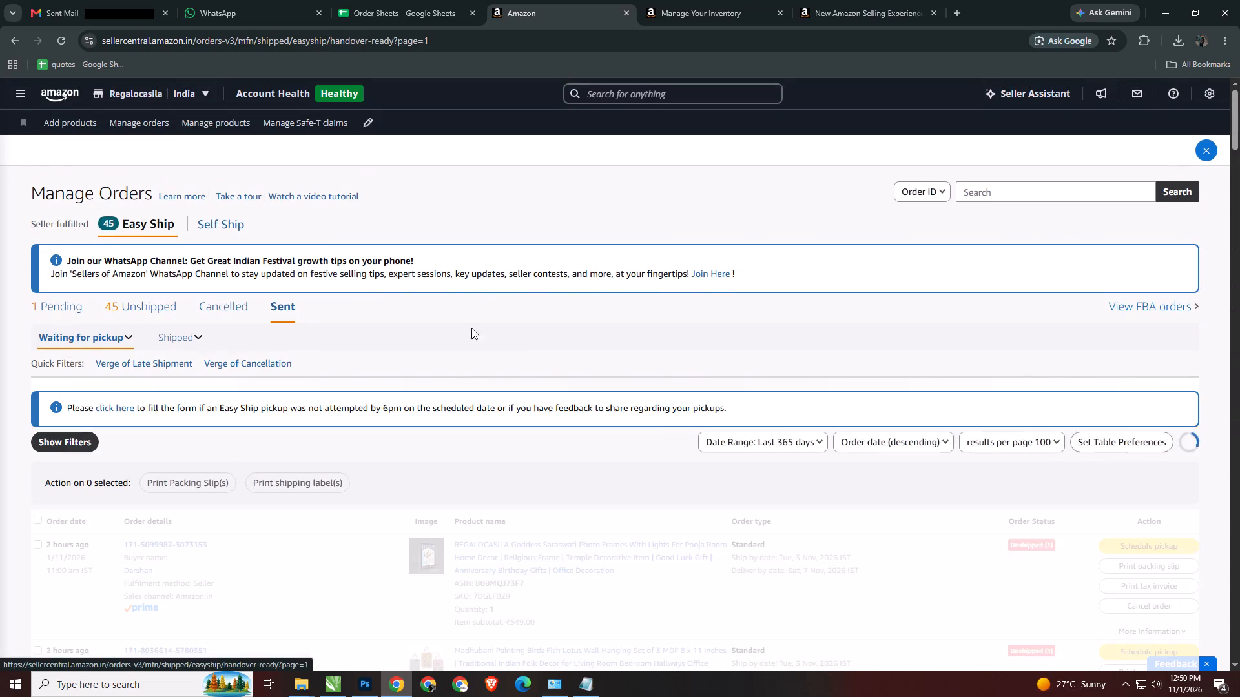
{"action": "scroll", "coordinate": [602, 332], "scroll_direction": "down", "scroll_amount": 6}
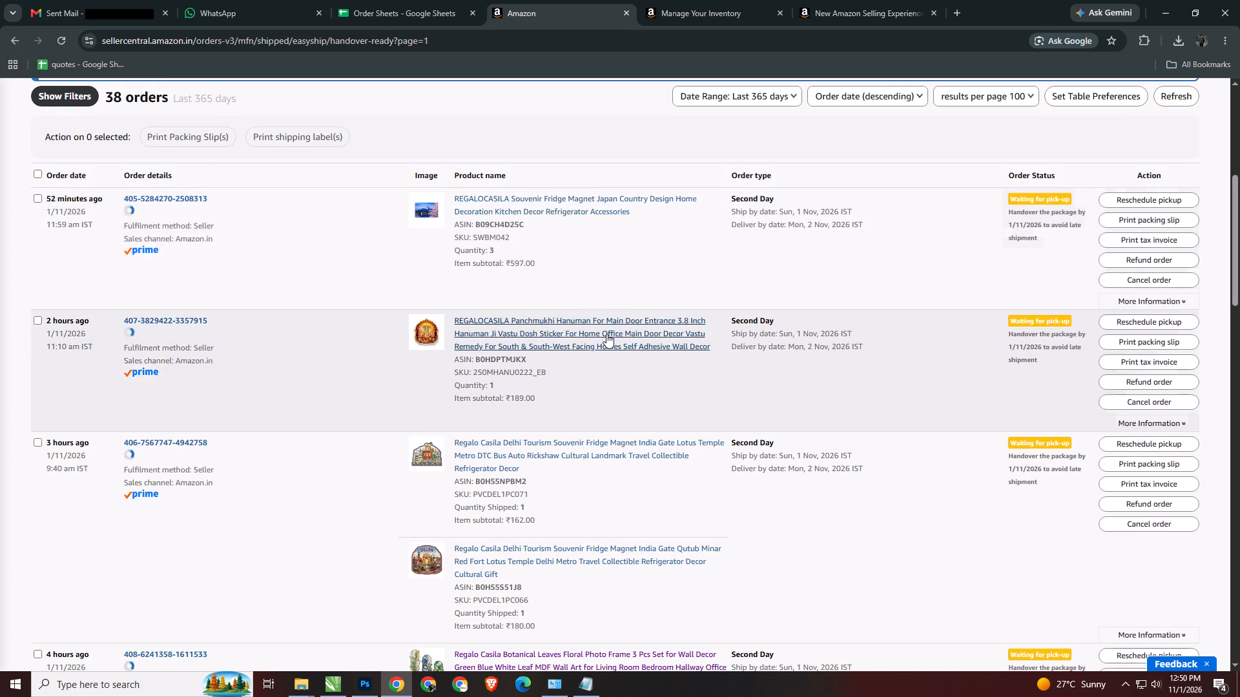
{"action": "scroll", "coordinate": [606, 334], "scroll_direction": "down", "scroll_amount": 16}
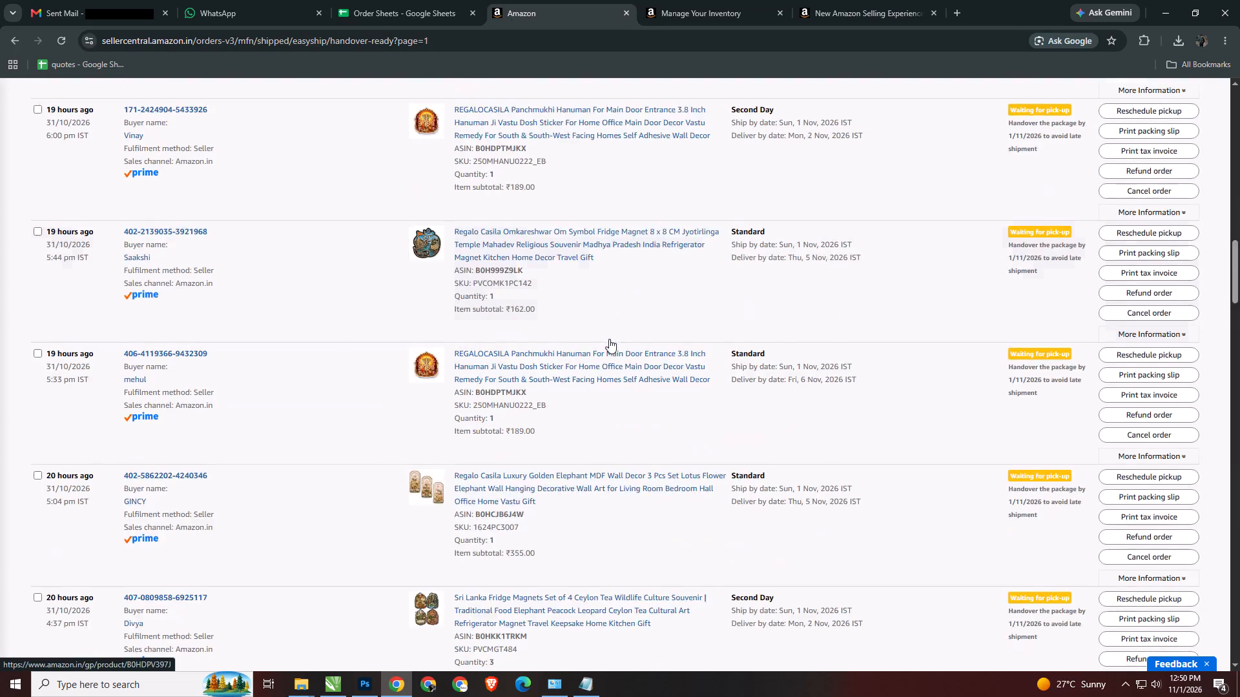
{"action": "scroll", "coordinate": [609, 339], "scroll_direction": "down", "scroll_amount": 12}
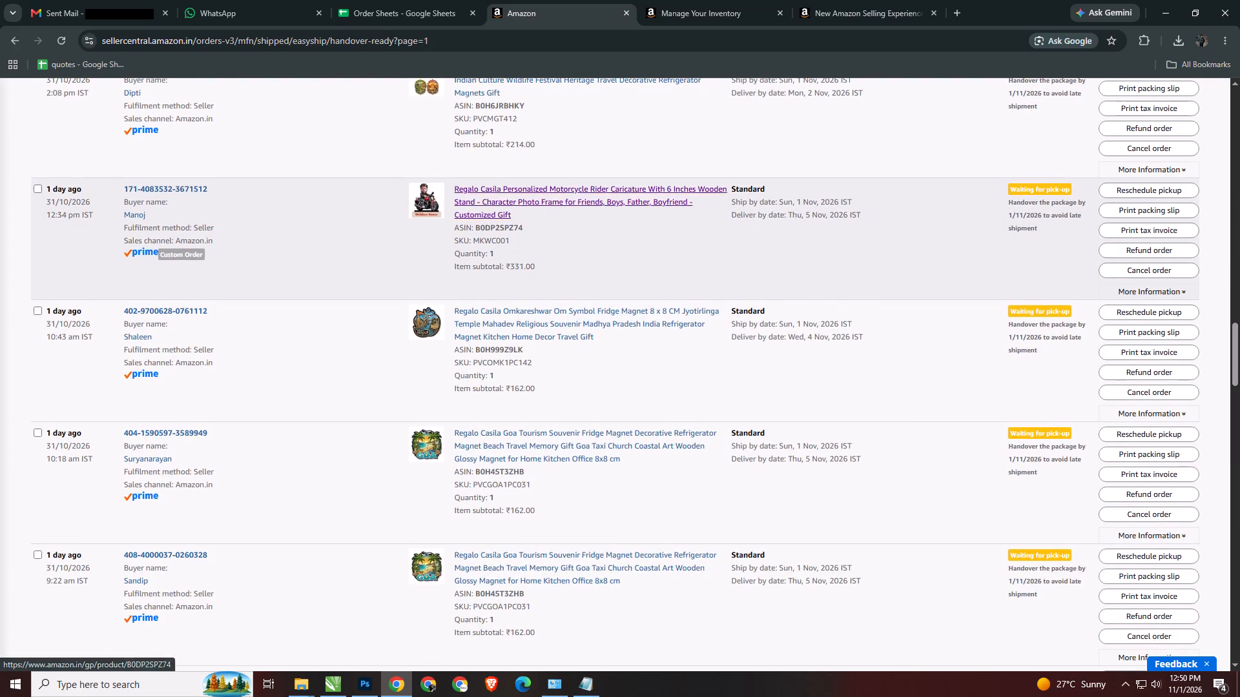
{"action": "scroll", "coordinate": [608, 254], "scroll_direction": "down", "scroll_amount": 17}
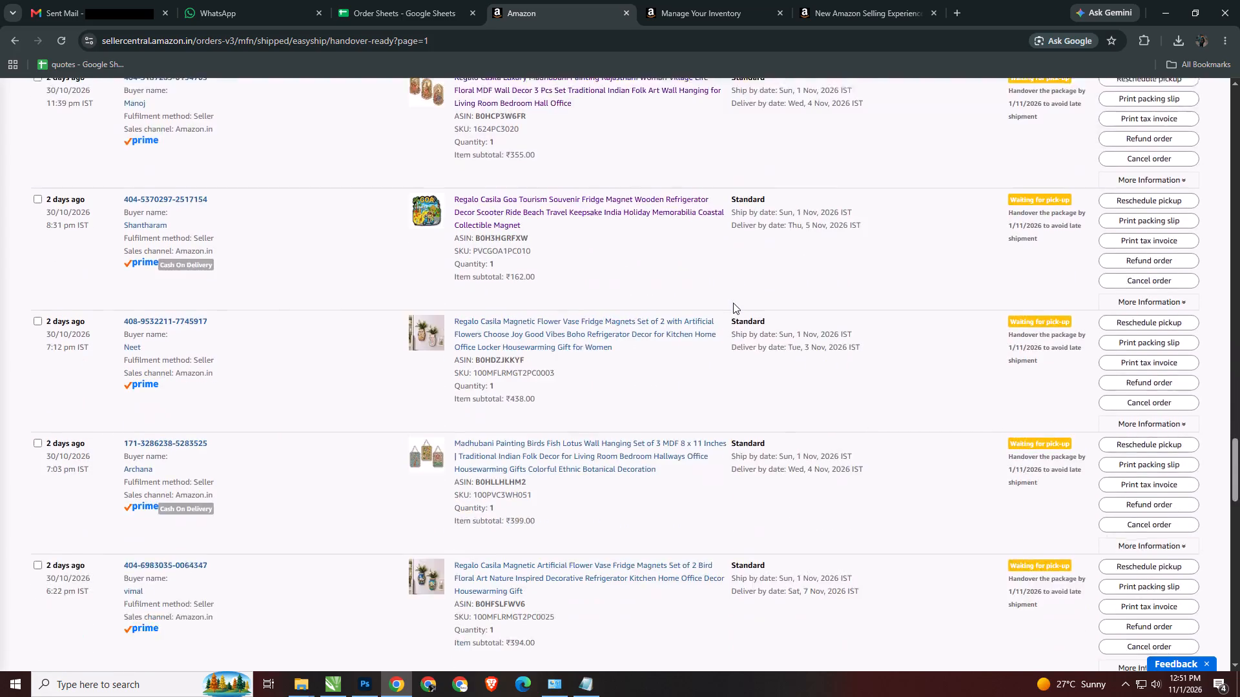
{"action": "scroll", "coordinate": [733, 303], "scroll_direction": "down", "scroll_amount": 20}
{"action": "scroll", "coordinate": [733, 303], "scroll_direction": "down", "scroll_amount": 2}
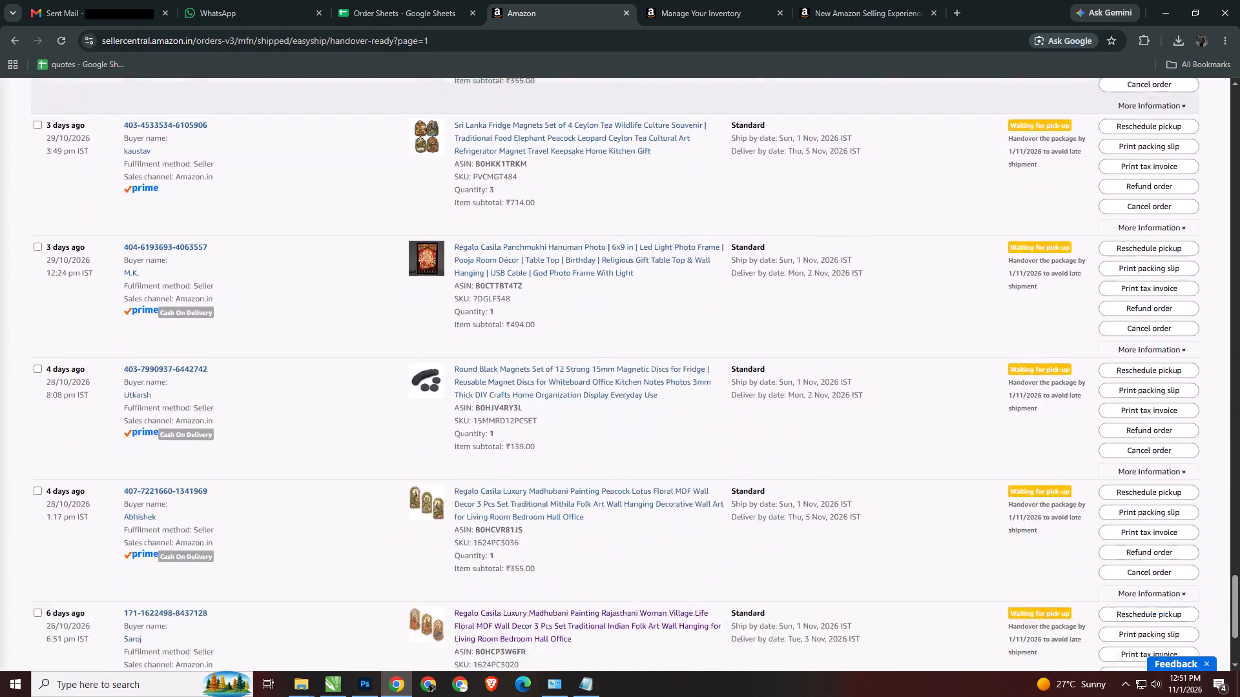
{"action": "scroll", "coordinate": [737, 303], "scroll_direction": "down", "scroll_amount": 8}
{"action": "scroll", "coordinate": [736, 305], "scroll_direction": "up", "scroll_amount": 20}
{"action": "scroll", "coordinate": [736, 305], "scroll_direction": "up", "scroll_amount": 7}
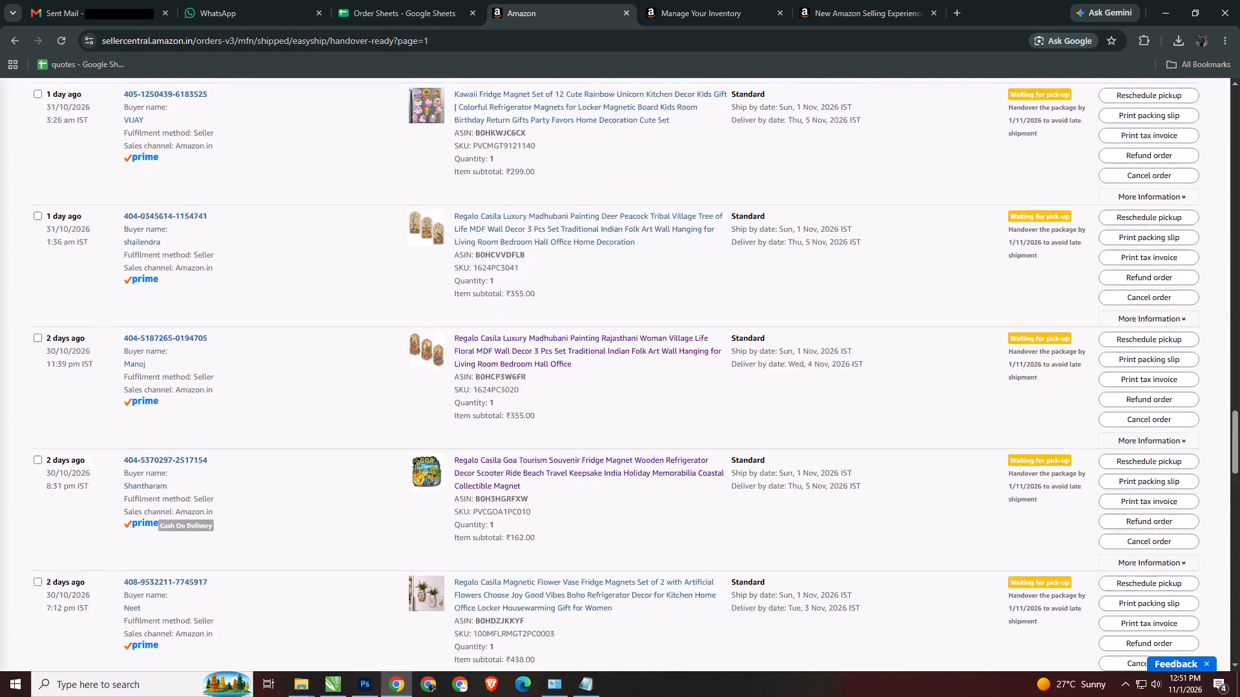
{"action": "scroll", "coordinate": [736, 305], "scroll_direction": "up", "scroll_amount": 20}
{"action": "scroll", "coordinate": [736, 305], "scroll_direction": "up", "scroll_amount": 20}
{"action": "scroll", "coordinate": [736, 305], "scroll_direction": "up", "scroll_amount": 8}
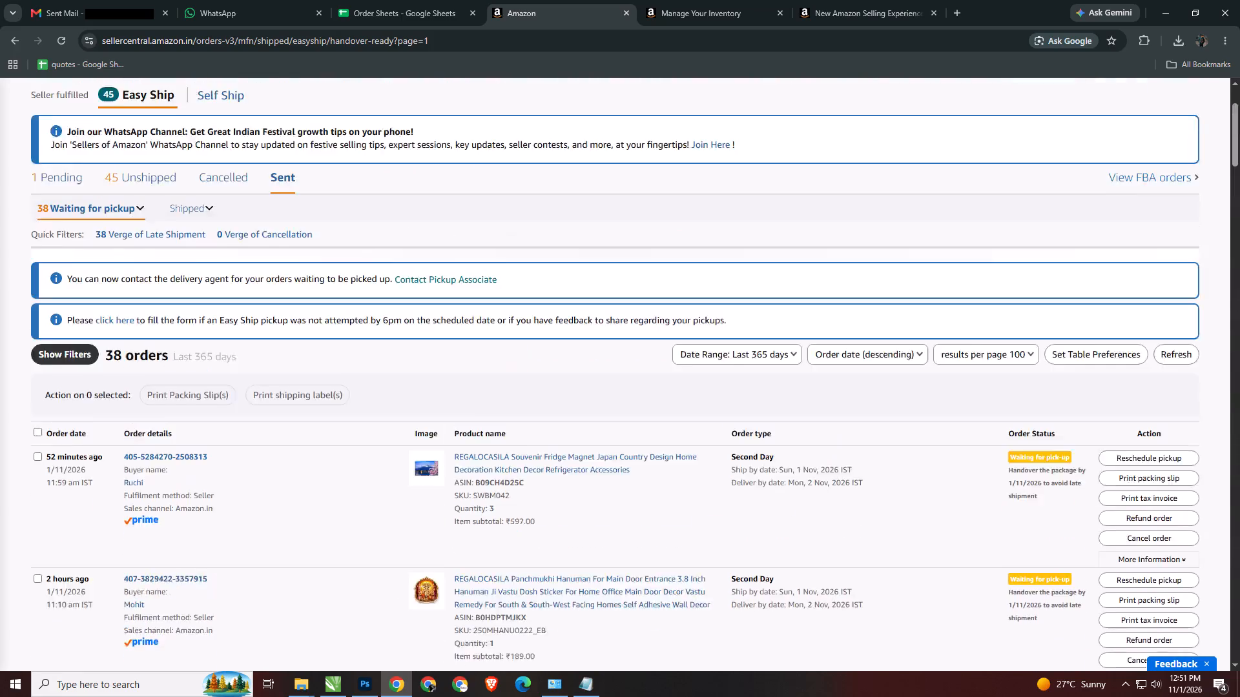
{"action": "scroll", "coordinate": [736, 305], "scroll_direction": "up", "scroll_amount": 8}
Examine the full list of unshipped Easy Ship orders for personalised caricature orders and their ship-by dates.
{"action": "left_click", "coordinate": [166, 308]}
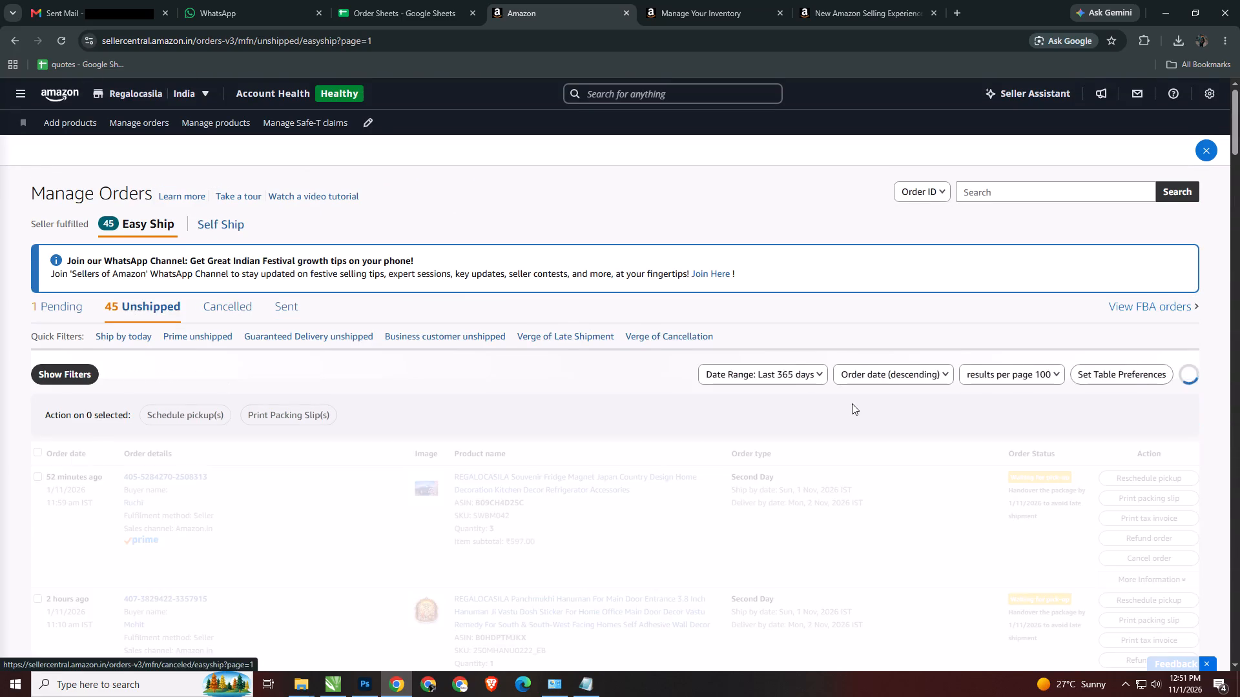
{"action": "scroll", "coordinate": [852, 403], "scroll_direction": "down", "scroll_amount": 10}
{"action": "scroll", "coordinate": [585, 350], "scroll_direction": "up", "scroll_amount": 5}
{"action": "scroll", "coordinate": [585, 350], "scroll_direction": "down", "scroll_amount": 3}
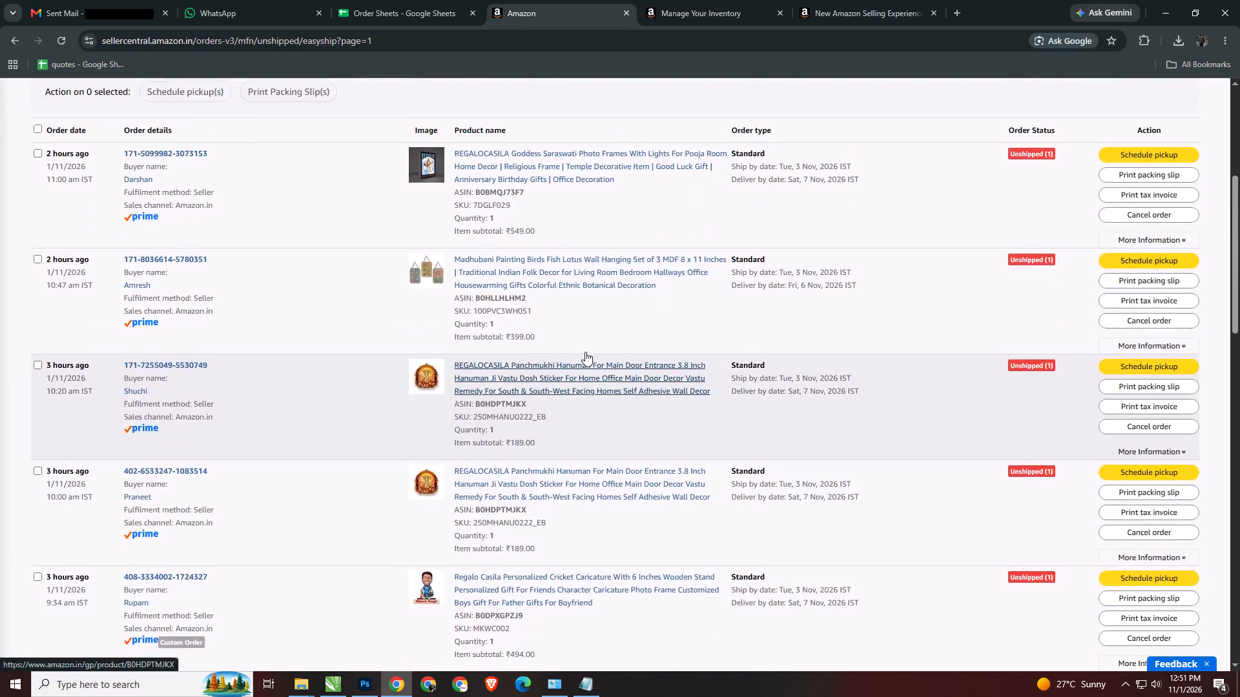
{"action": "scroll", "coordinate": [585, 352], "scroll_direction": "down", "scroll_amount": 3}
{"action": "scroll", "coordinate": [585, 352], "scroll_direction": "down", "scroll_amount": 20}
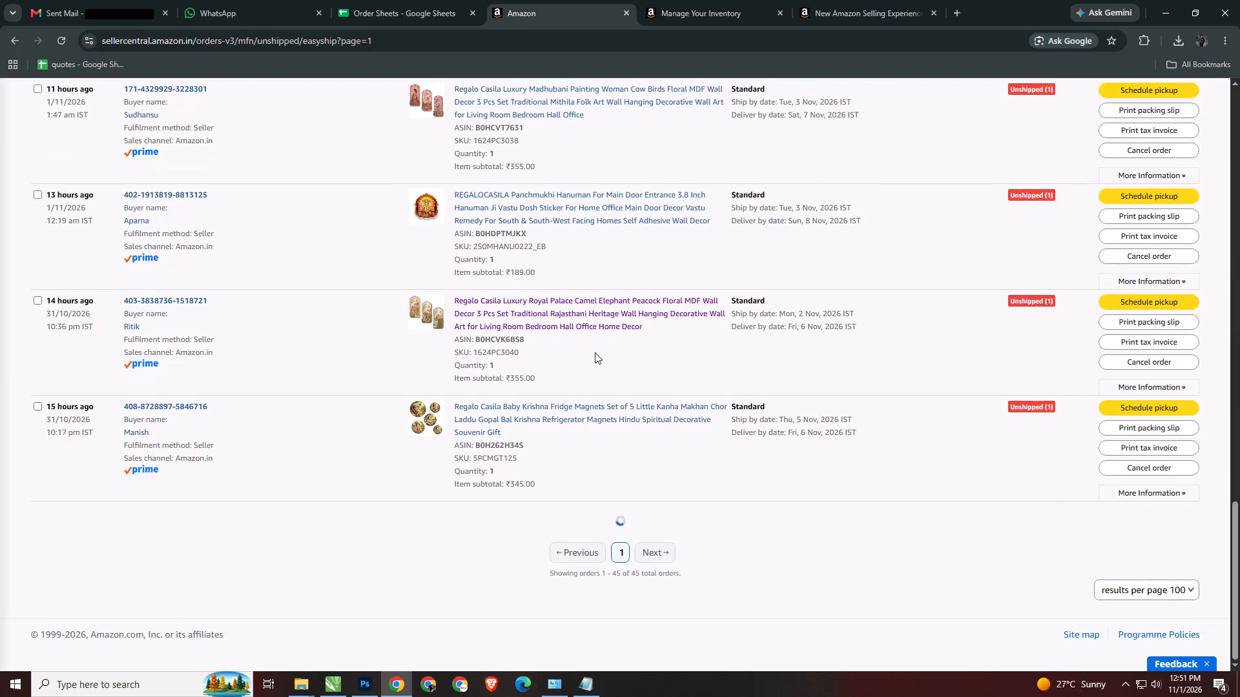
{"action": "scroll", "coordinate": [595, 352], "scroll_direction": "down", "scroll_amount": 11}
{"action": "scroll", "coordinate": [235, 268], "scroll_direction": "down", "scroll_amount": 3}
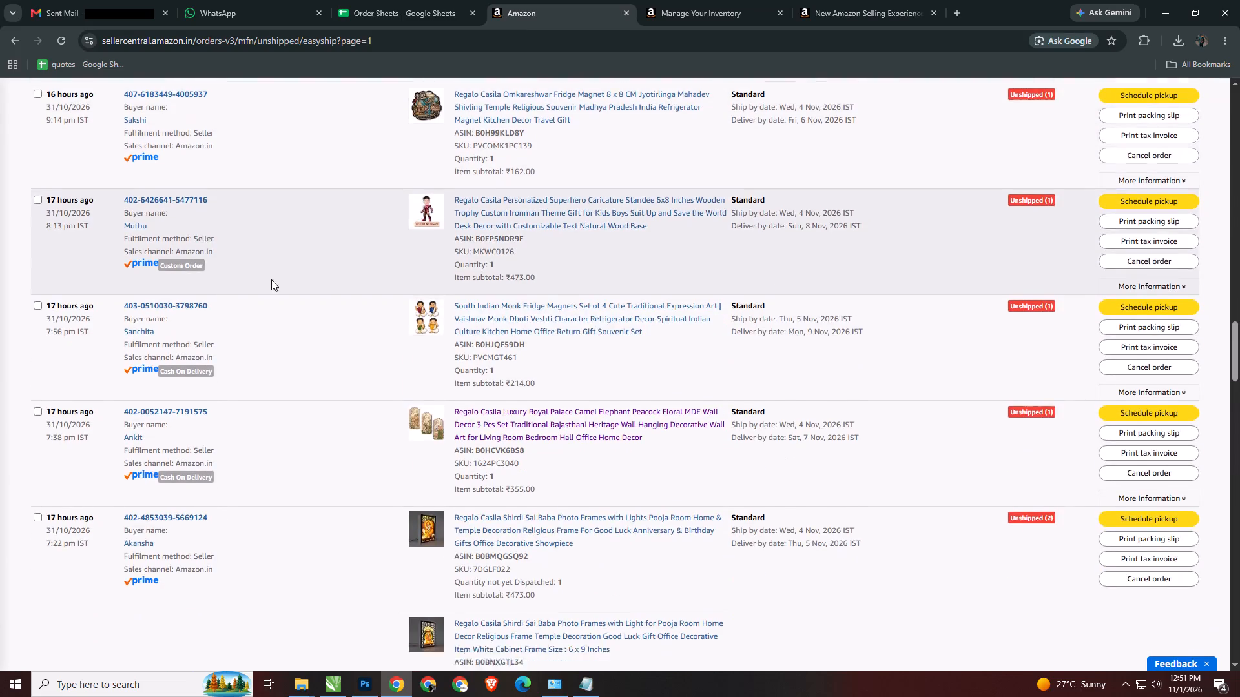
{"action": "scroll", "coordinate": [430, 294], "scroll_direction": "down", "scroll_amount": 7}
{"action": "scroll", "coordinate": [536, 318], "scroll_direction": "down", "scroll_amount": 18}
{"action": "scroll", "coordinate": [513, 319], "scroll_direction": "down", "scroll_amount": 5}
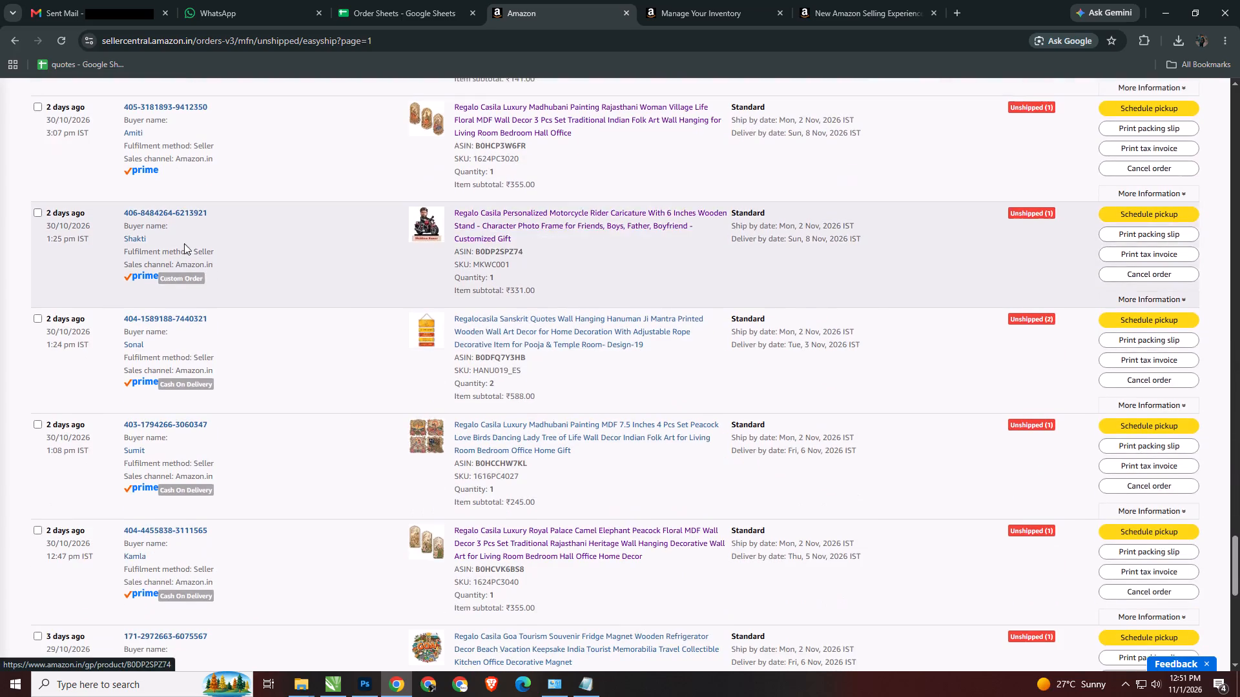
{"action": "scroll", "coordinate": [200, 244], "scroll_direction": "down", "scroll_amount": 4}
{"action": "scroll", "coordinate": [384, 324], "scroll_direction": "up", "scroll_amount": 7}
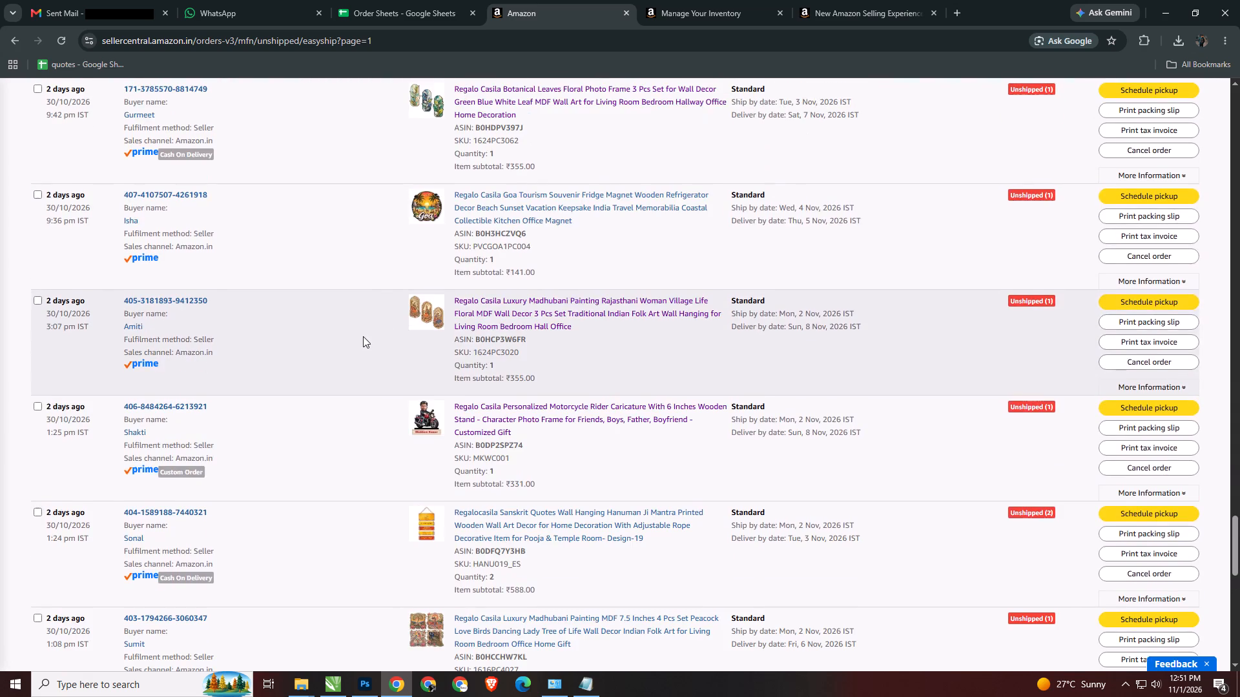
{"action": "left_click", "coordinate": [358, 0]}
{"action": "left_click", "coordinate": [241, 261]}
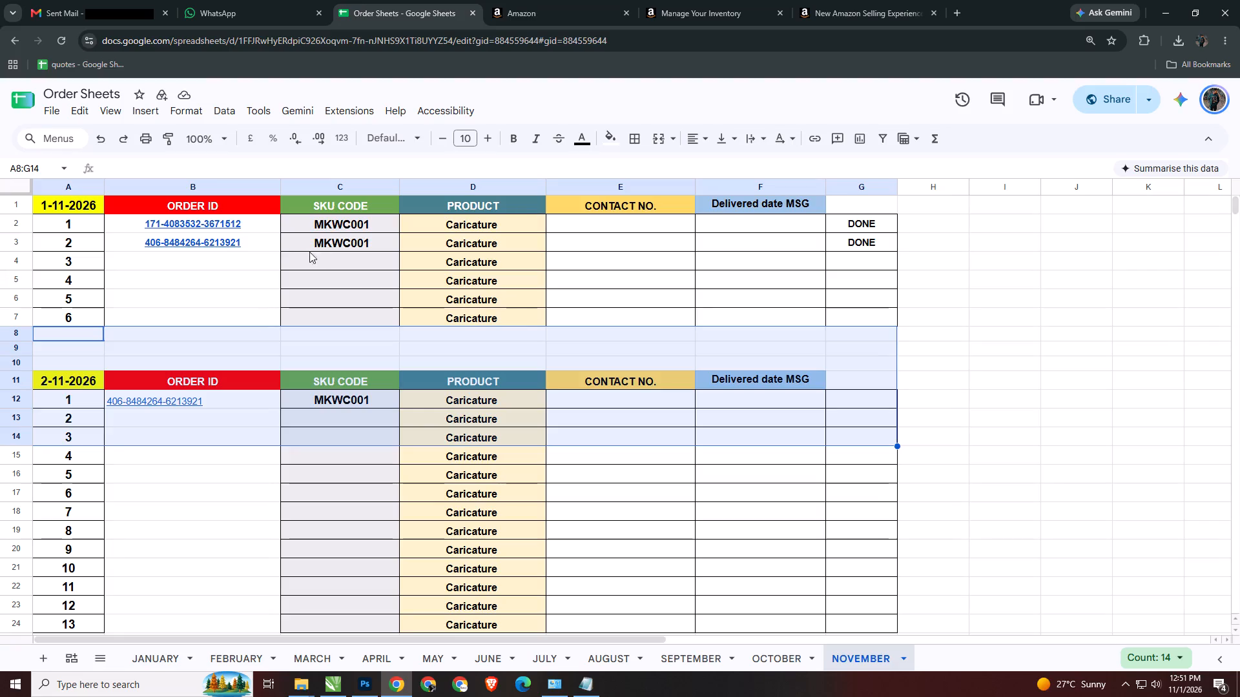
{"action": "left_click", "coordinate": [521, 0]}
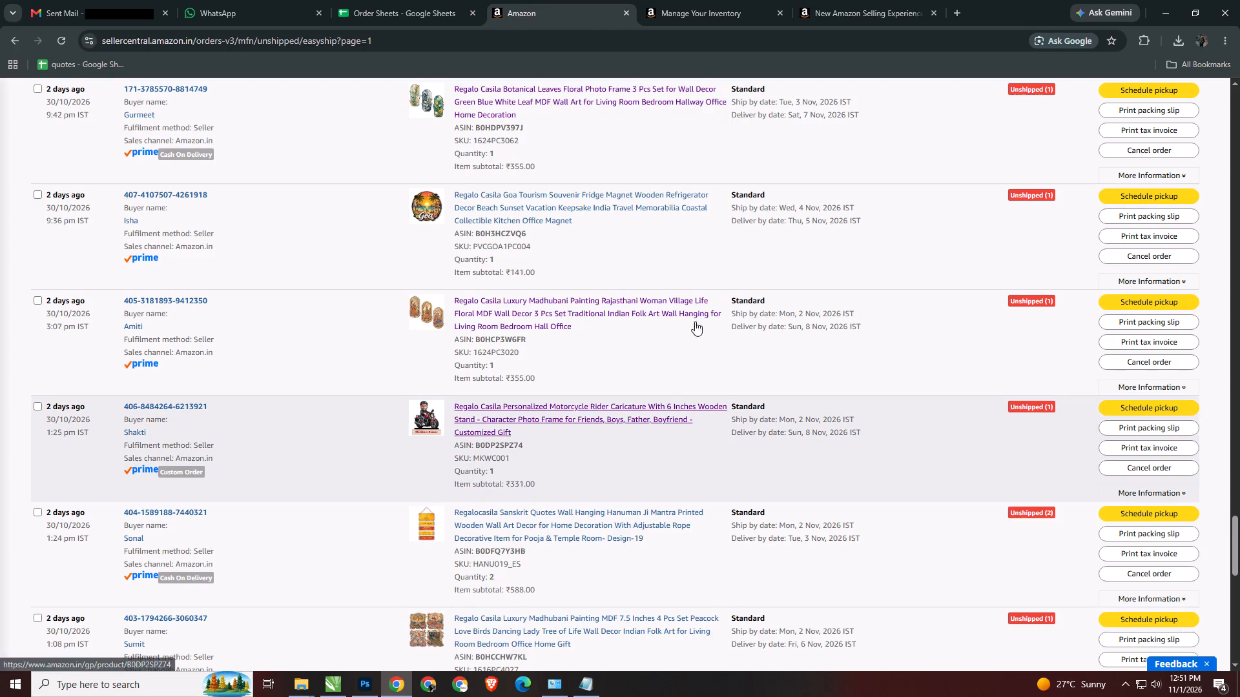
{"action": "middle_click", "coordinate": [170, 407]}
{"action": "left_click", "coordinate": [647, 18]}
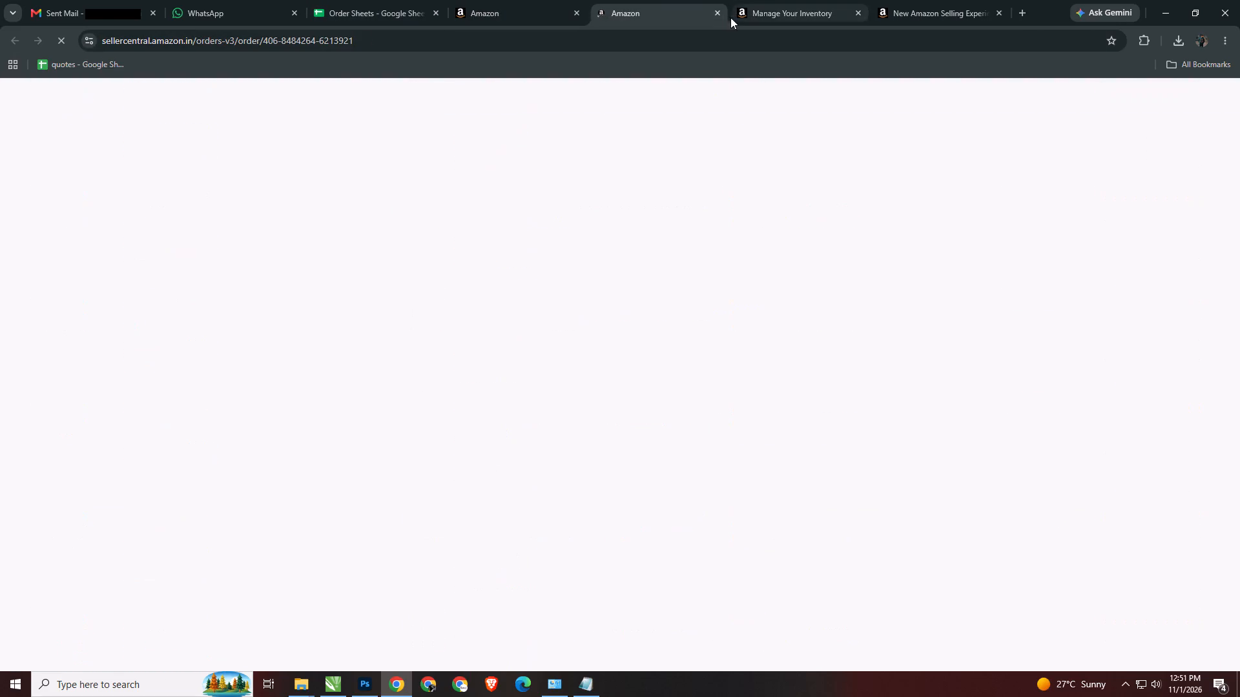
{"action": "left_click", "coordinate": [716, 12]}
{"action": "left_click", "coordinate": [530, 1]}
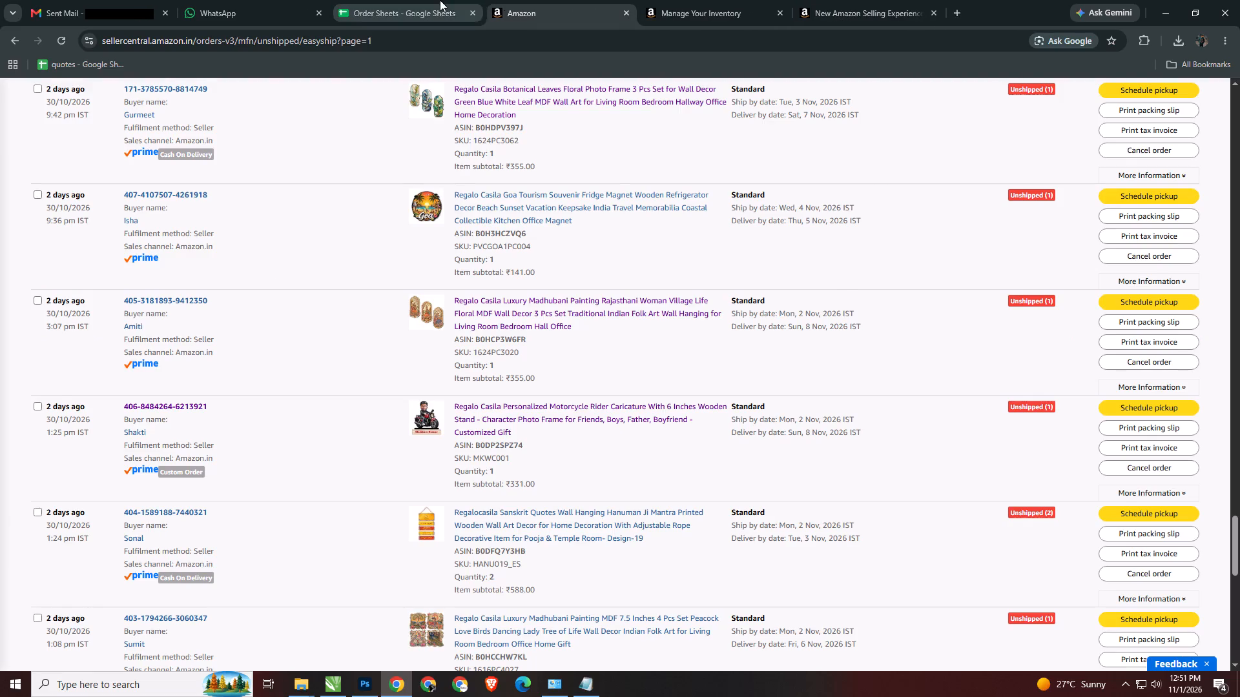
{"action": "left_click", "coordinate": [440, 0]}
{"action": "left_click", "coordinate": [258, 302]}
{"action": "left_click", "coordinate": [227, 242]}
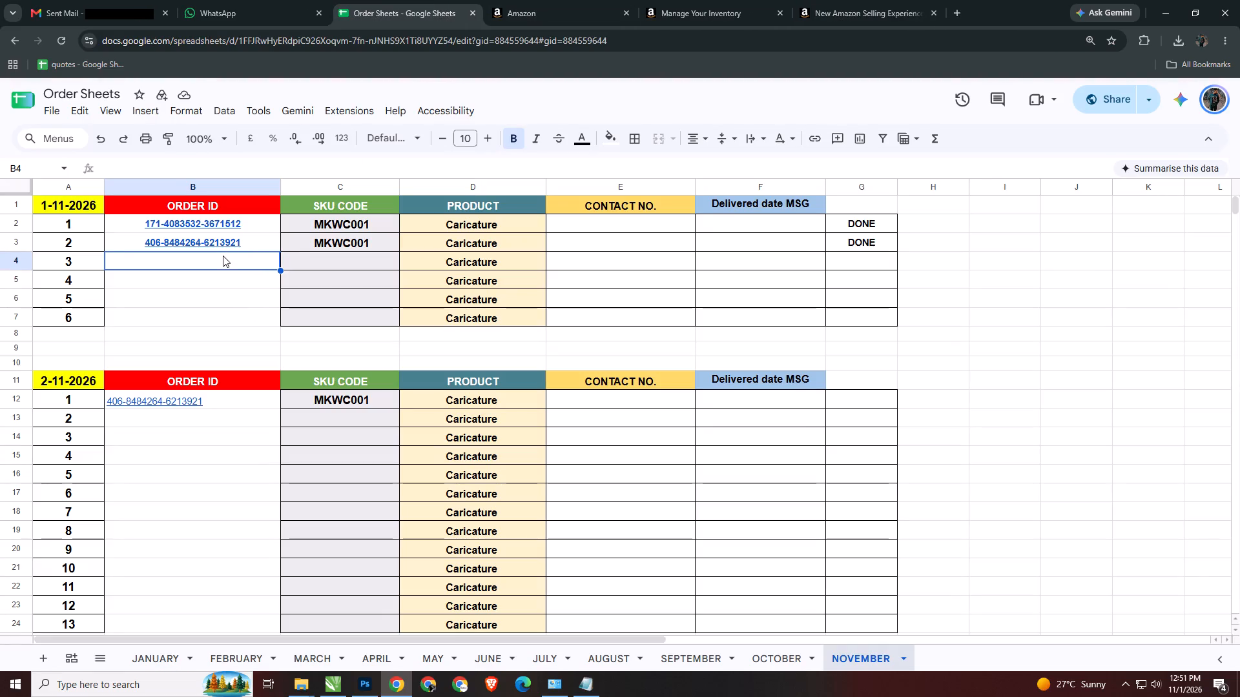
{"action": "left_click", "coordinate": [226, 241]}
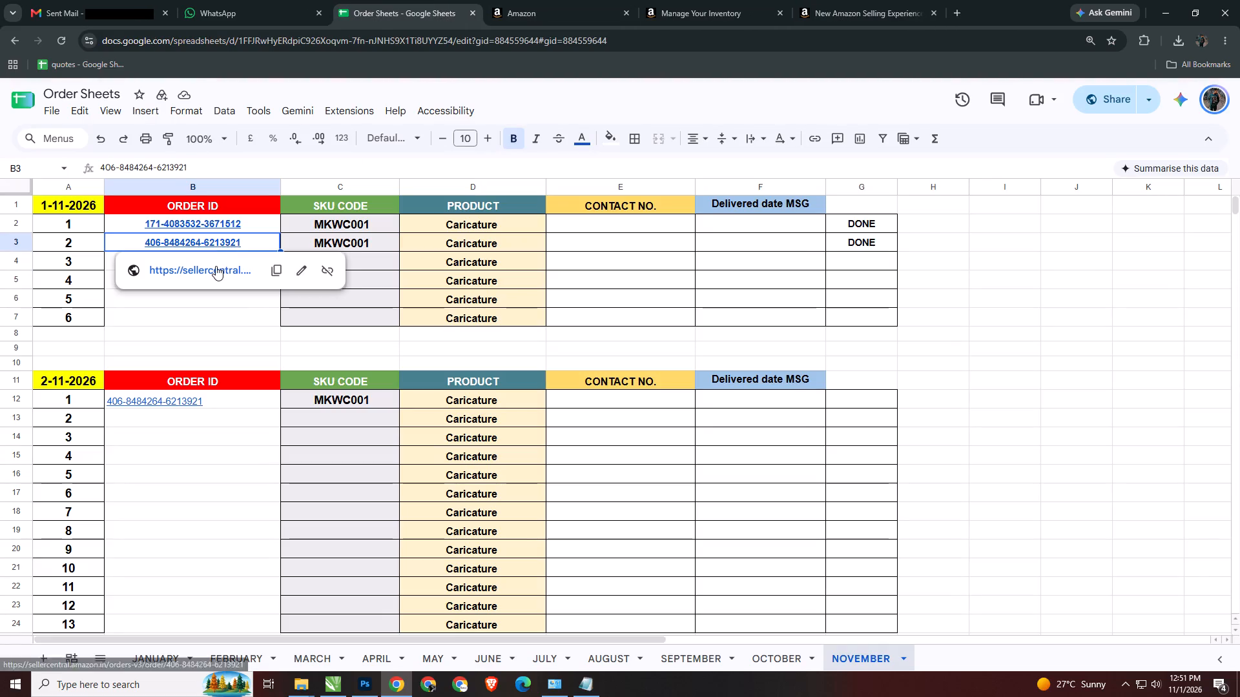
{"action": "left_click", "coordinate": [216, 266]}
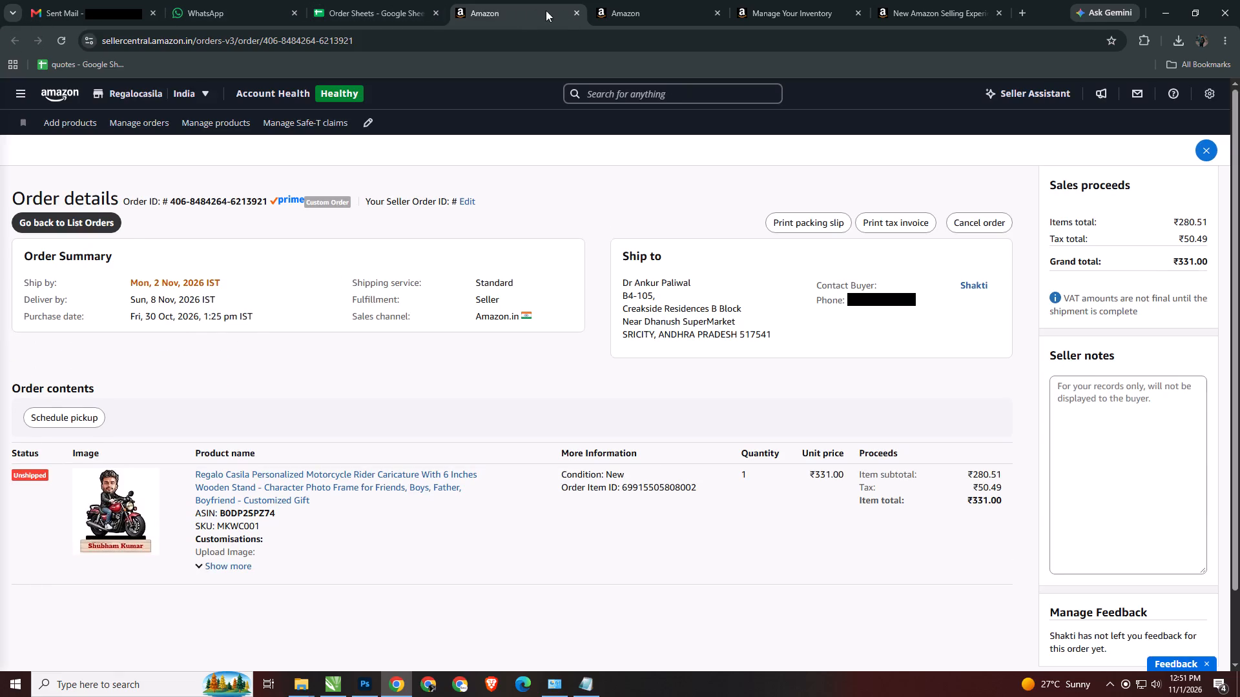
{"action": "left_click", "coordinate": [575, 11]}
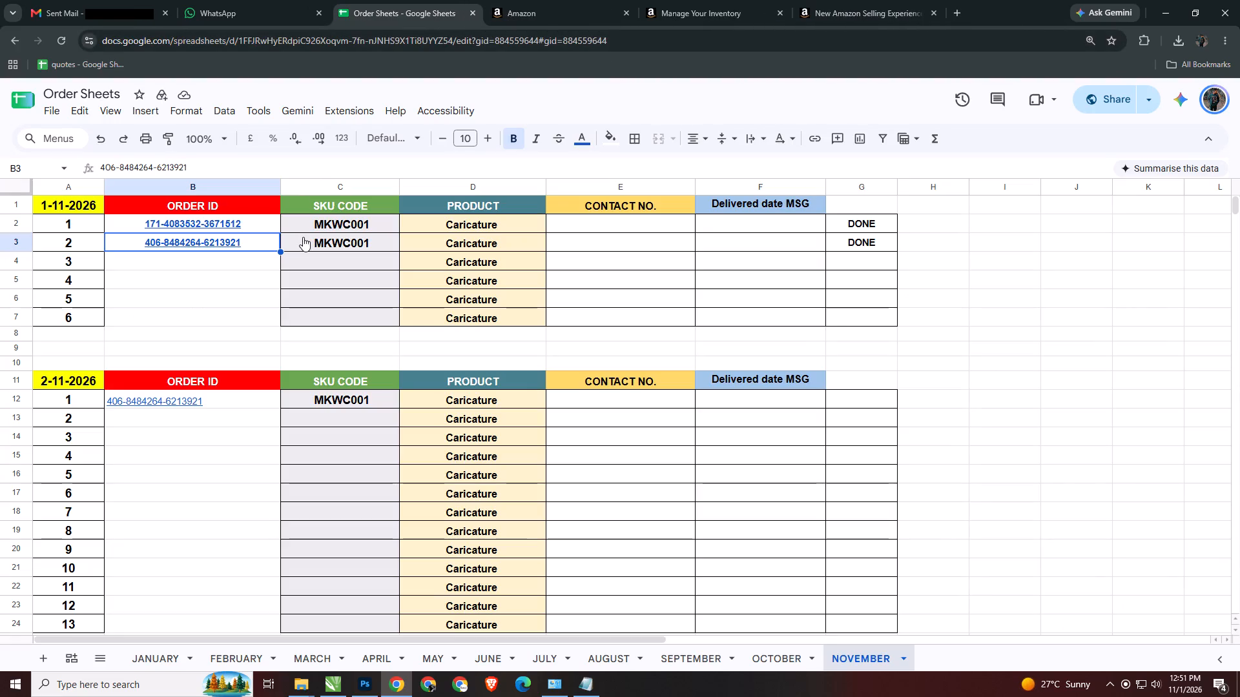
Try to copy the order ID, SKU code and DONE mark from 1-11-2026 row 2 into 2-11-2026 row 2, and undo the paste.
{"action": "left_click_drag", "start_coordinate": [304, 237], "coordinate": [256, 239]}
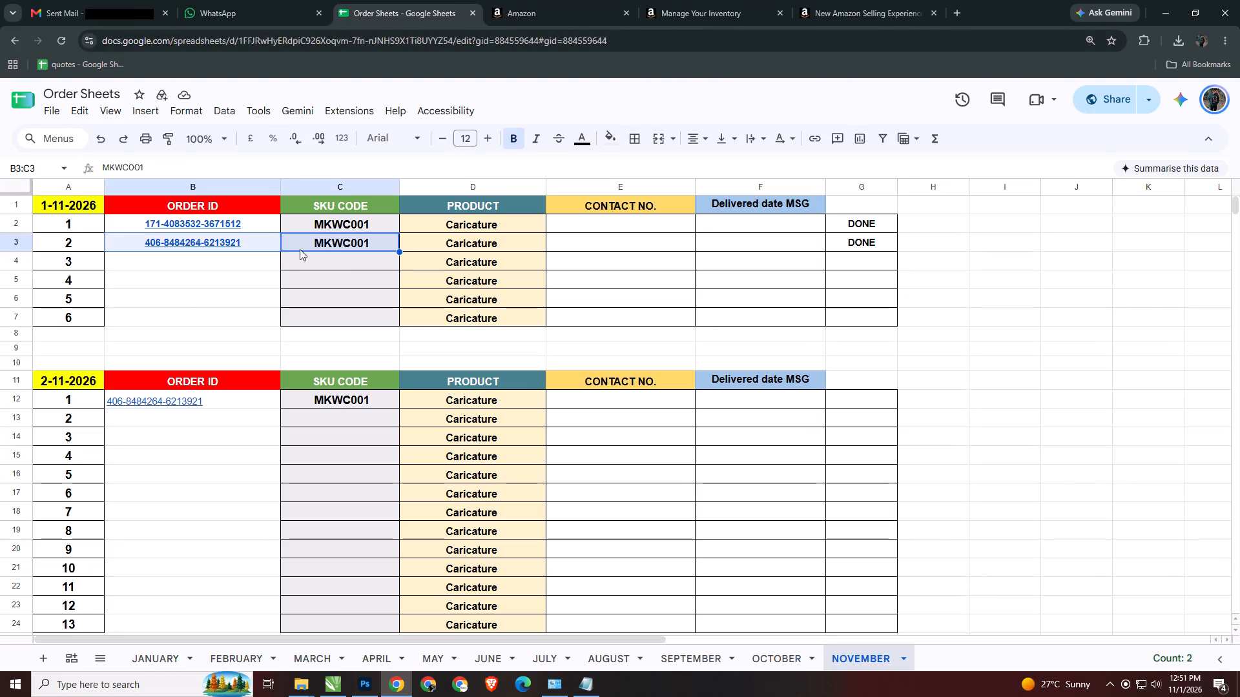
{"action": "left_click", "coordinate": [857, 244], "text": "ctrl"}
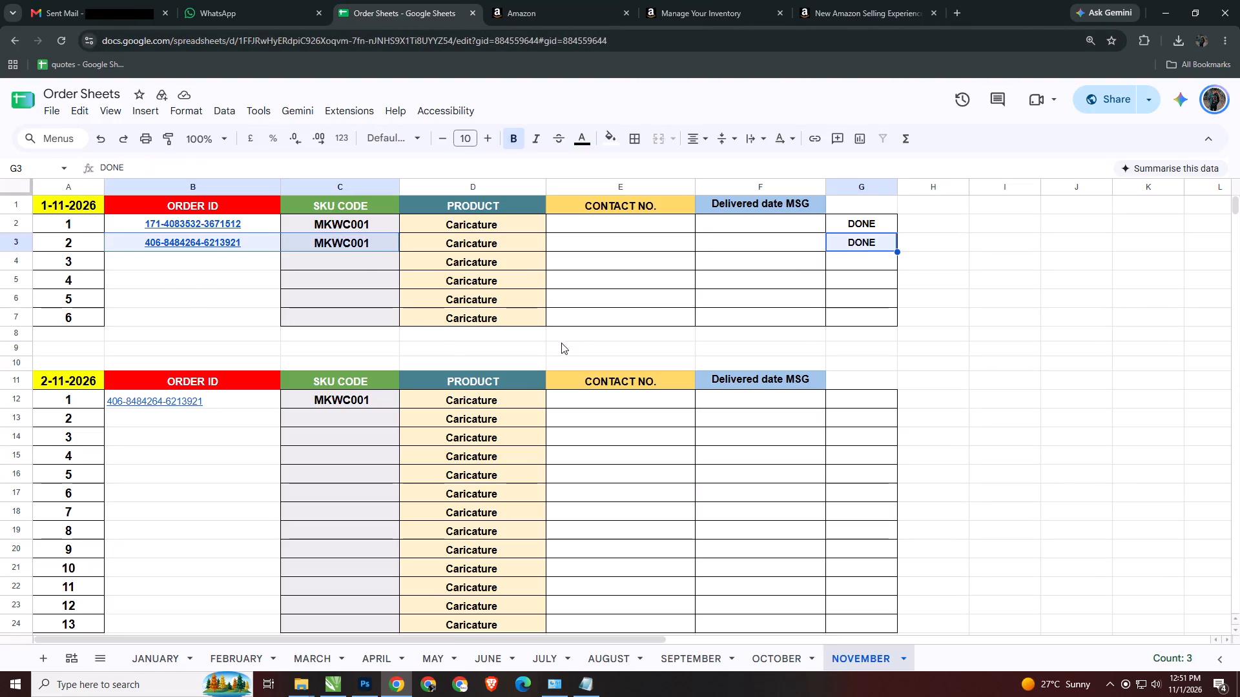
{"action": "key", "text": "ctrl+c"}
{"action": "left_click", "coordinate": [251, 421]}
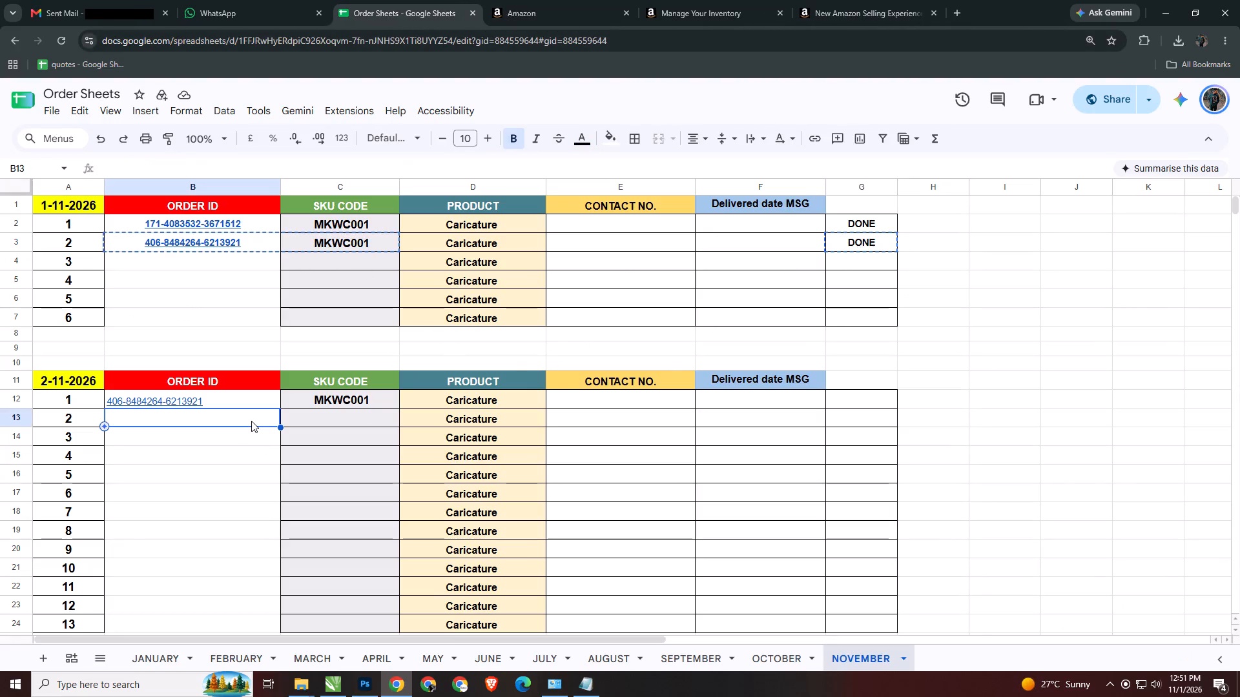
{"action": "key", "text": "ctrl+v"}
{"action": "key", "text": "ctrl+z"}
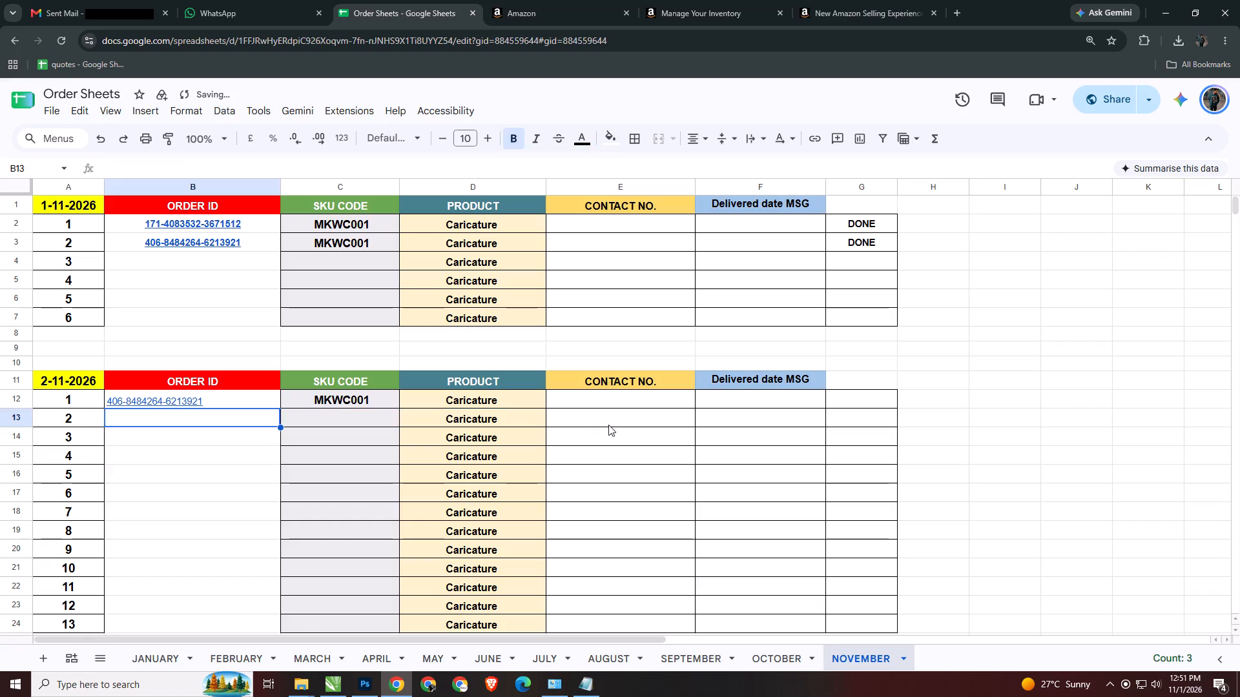
{"action": "left_click", "coordinate": [596, 427]}
{"action": "left_click_drag", "start_coordinate": [382, 243], "coordinate": [257, 243]}
{"action": "key", "text": "ctrl+c"}
{"action": "left_click", "coordinate": [245, 420]}
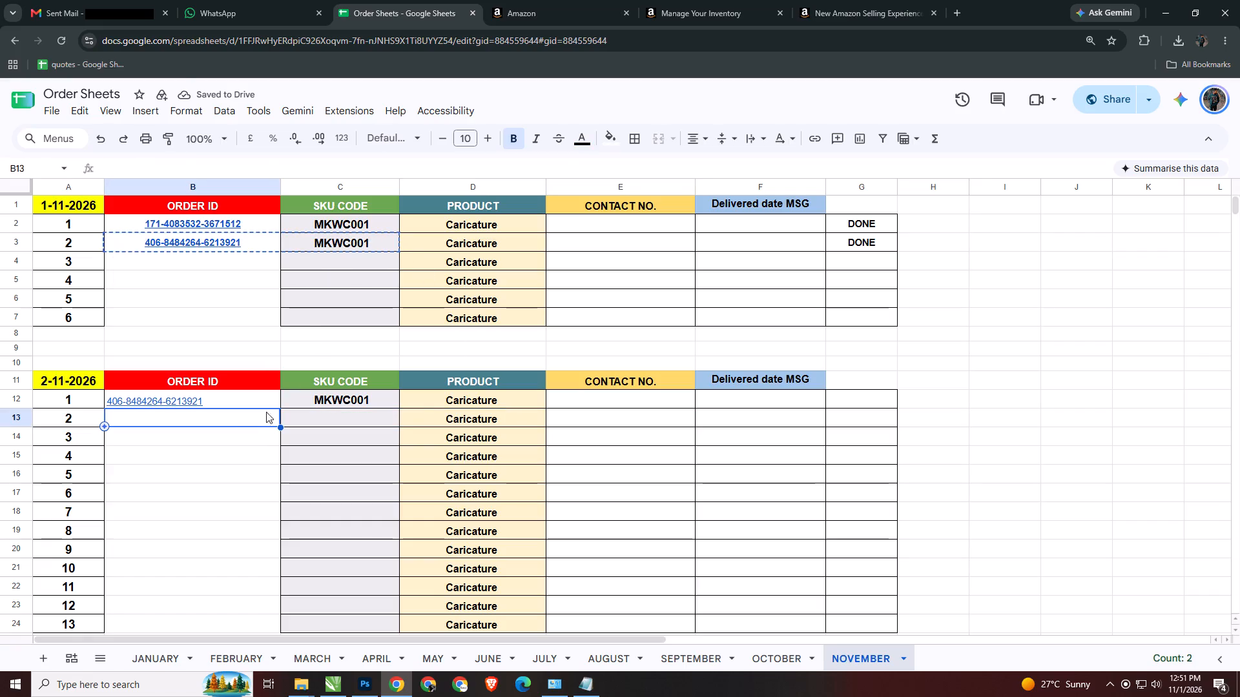
{"action": "key", "text": "ctrl+v"}
{"action": "left_click_drag", "start_coordinate": [336, 247], "coordinate": [254, 247]}
{"action": "key", "text": "Delete"}
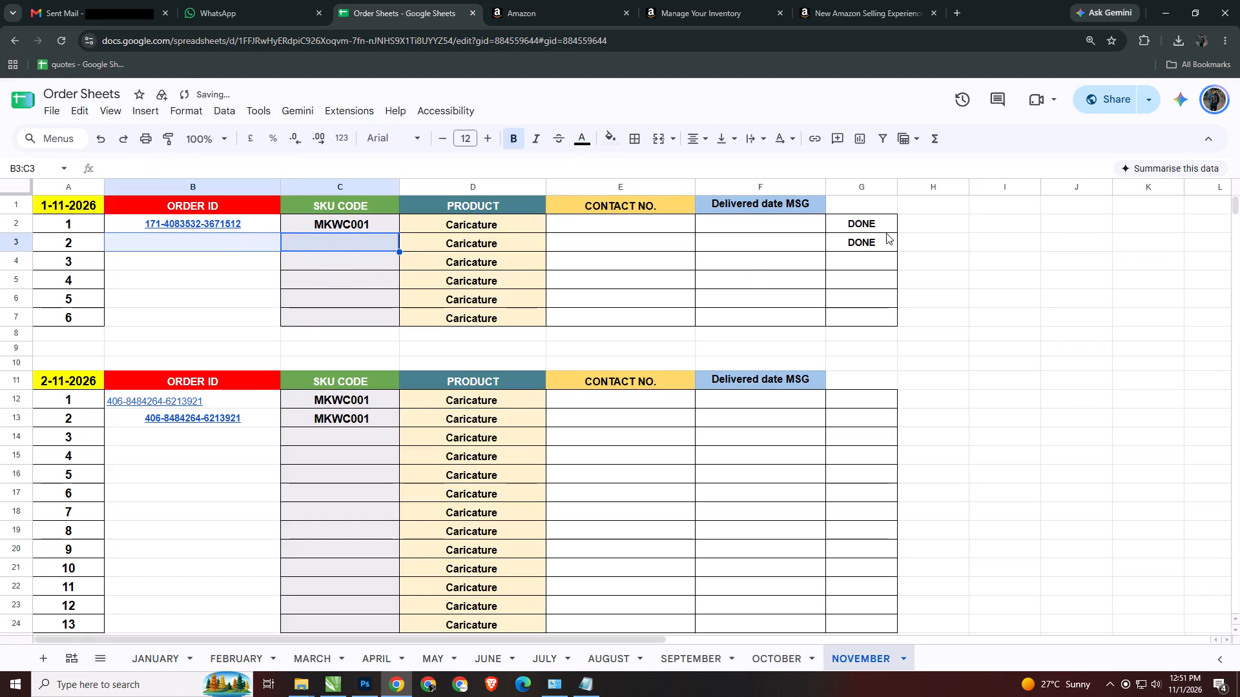
Move the DONE mark from row 2 of 1-11-2026 to row 2 of 2-11-2026, clearing the original cell.
{"action": "left_click", "coordinate": [871, 241]}
{"action": "key", "text": "ctrl+c"}
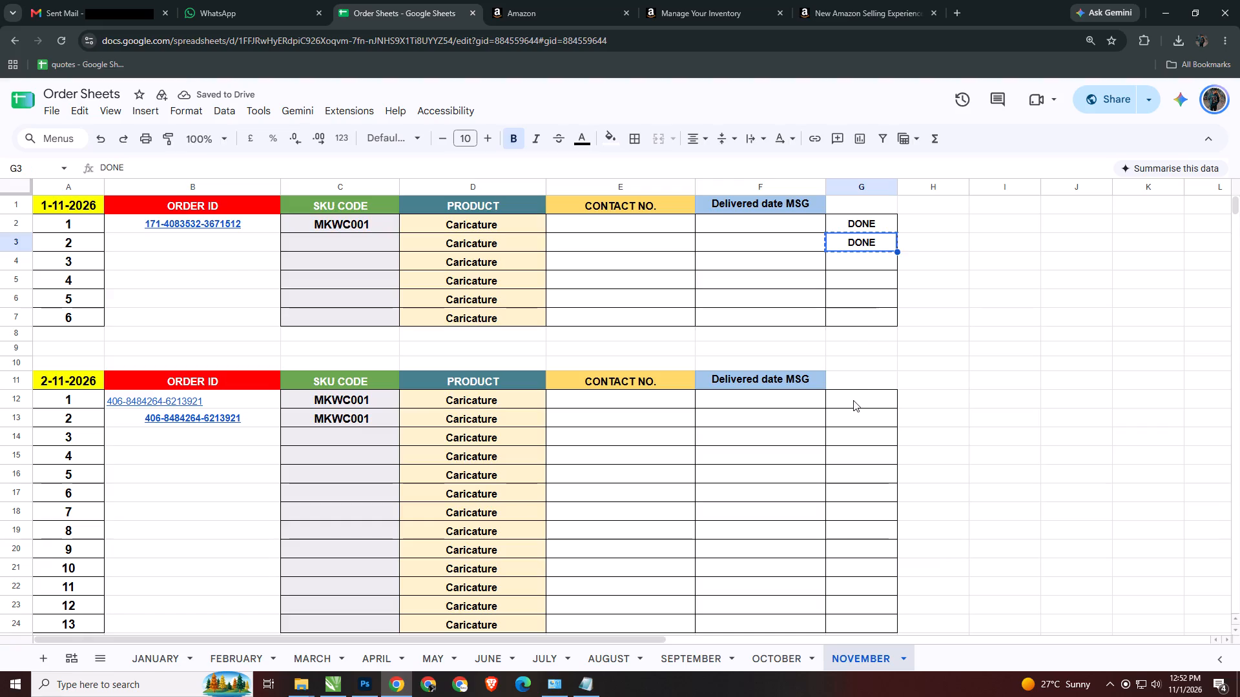
{"action": "left_click", "coordinate": [853, 400]}
{"action": "left_click", "coordinate": [851, 423]}
{"action": "key", "text": "ctrl+v"}
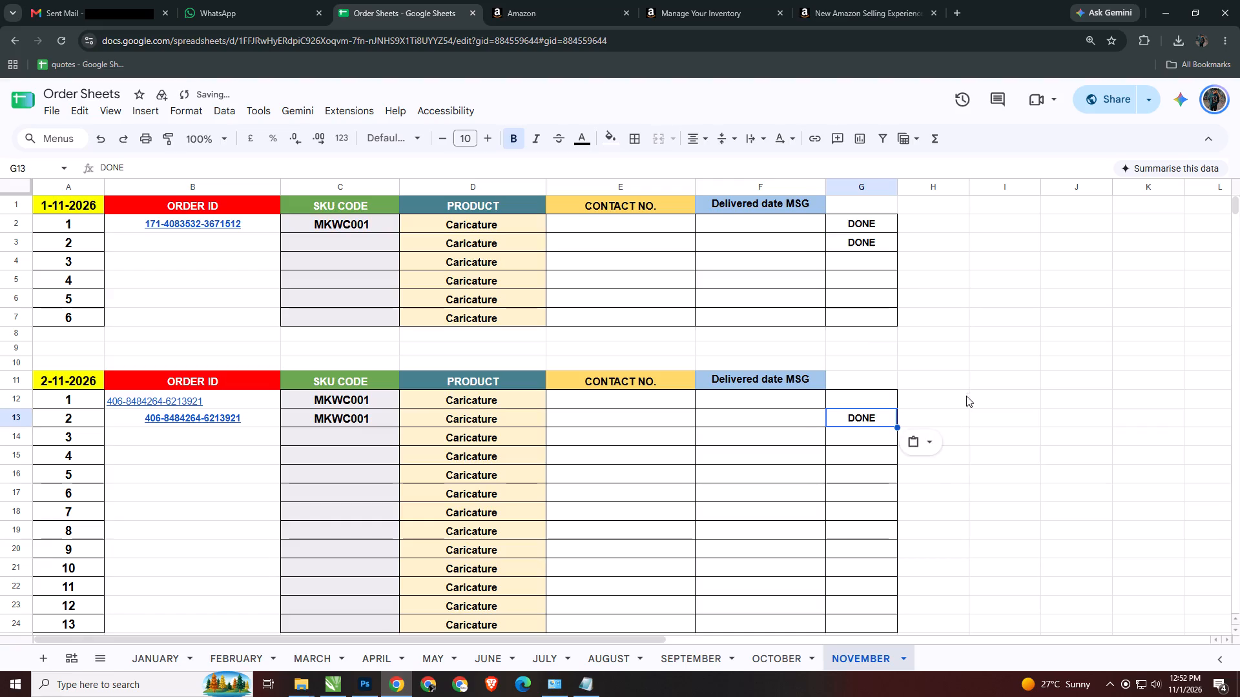
{"action": "left_click", "coordinate": [970, 365]}
{"action": "left_click", "coordinate": [865, 243]}
{"action": "key", "text": "Delete"}
{"action": "left_click", "coordinate": [986, 316]}
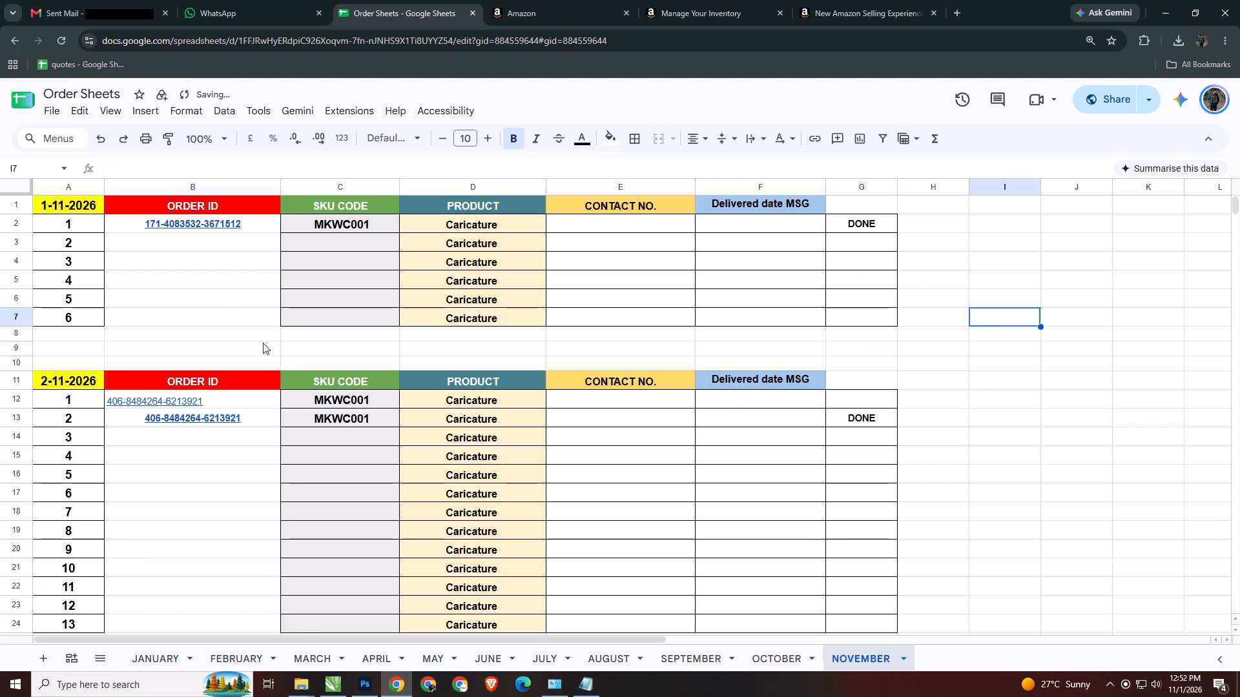
Delete the empty sheet rows 4 to 7, numbered 3 to 6 in the 1-11-2026 table.
{"action": "left_click_drag", "start_coordinate": [80, 258], "coordinate": [81, 257]}
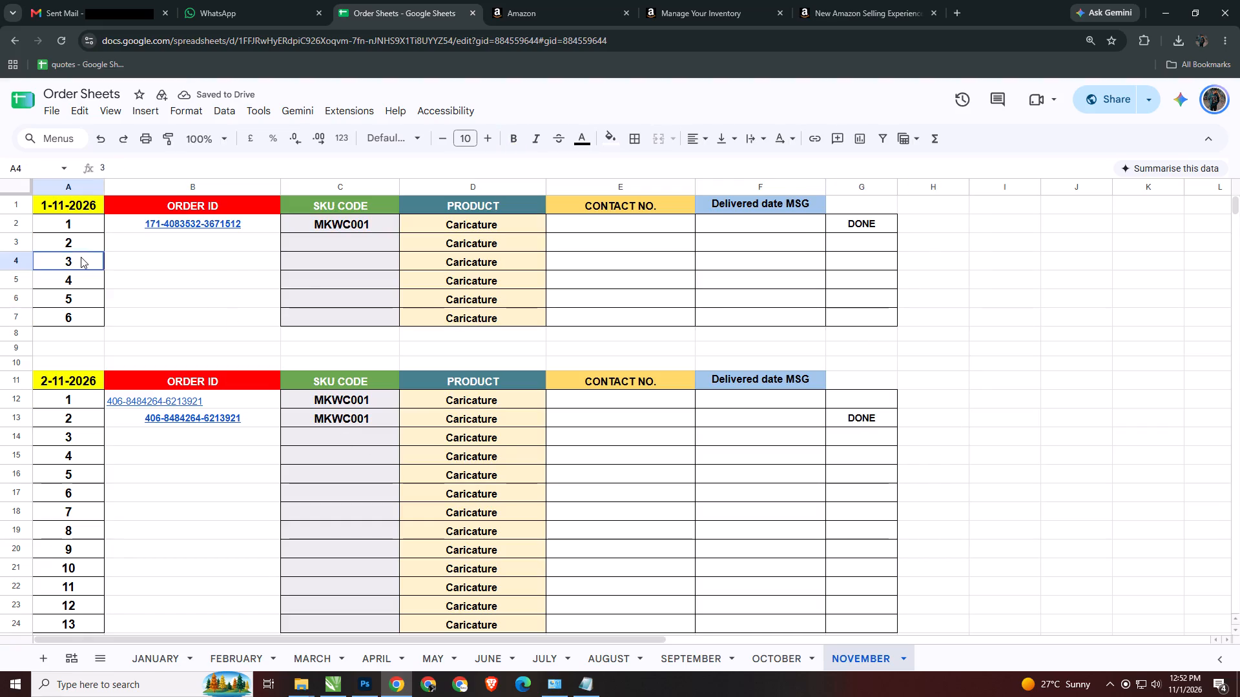
{"action": "left_click_drag", "start_coordinate": [81, 257], "coordinate": [869, 313]}
{"action": "right_click", "coordinate": [869, 313]}
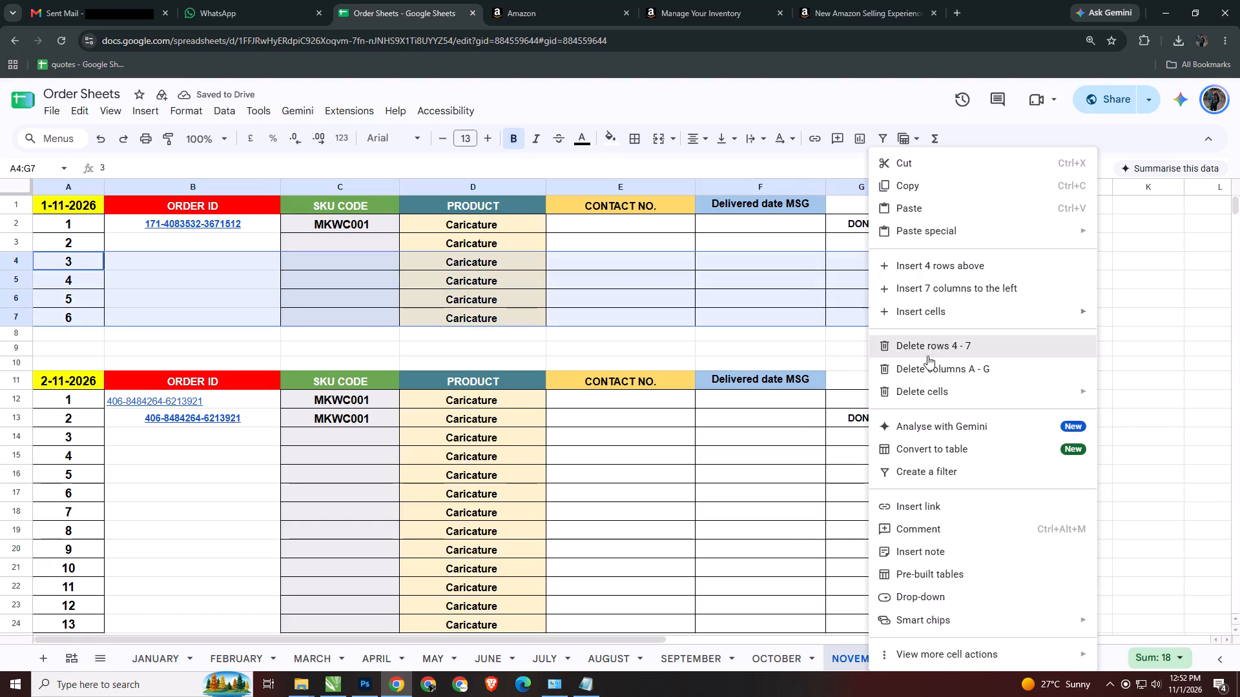
{"action": "left_click", "coordinate": [933, 347]}
{"action": "left_click", "coordinate": [993, 317]}
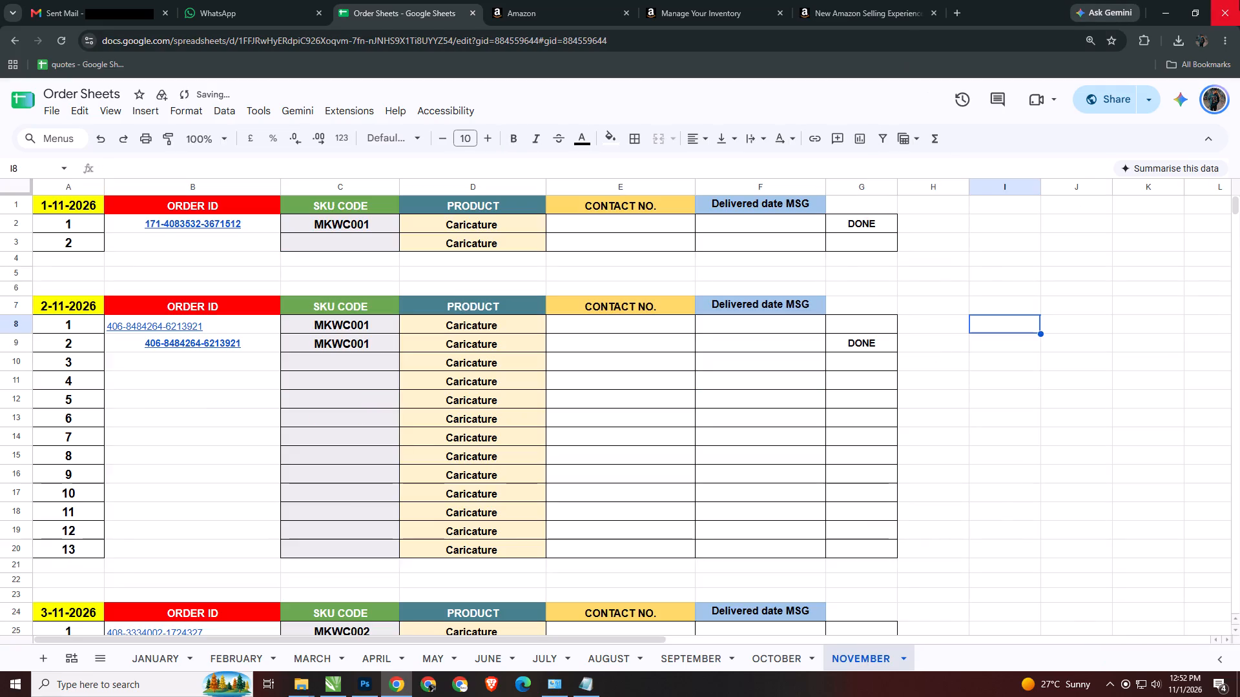
Close the Chrome window, and switch to Photoshop to close the MKWC001-NEW.psd document.
{"action": "left_click", "coordinate": [1235, 0]}
{"action": "key", "text": "alt+Tab"}
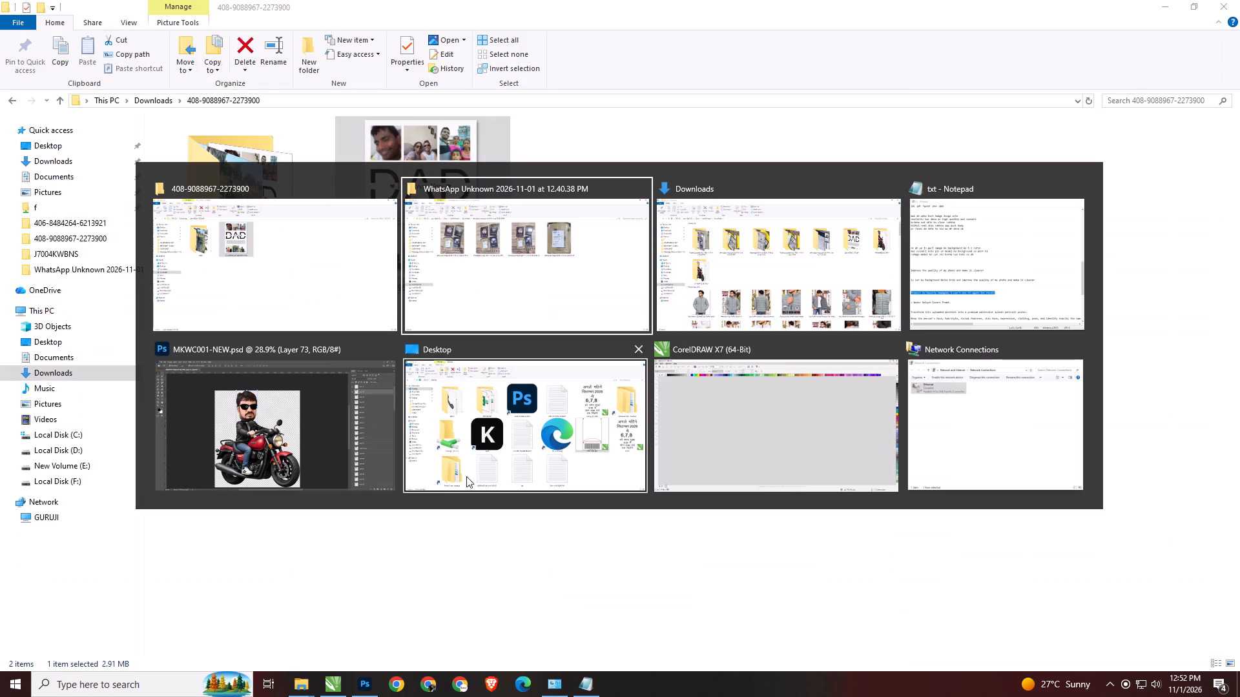
{"action": "left_click", "coordinate": [287, 427], "text": "alt"}
{"action": "key", "text": "ctrl+w"}
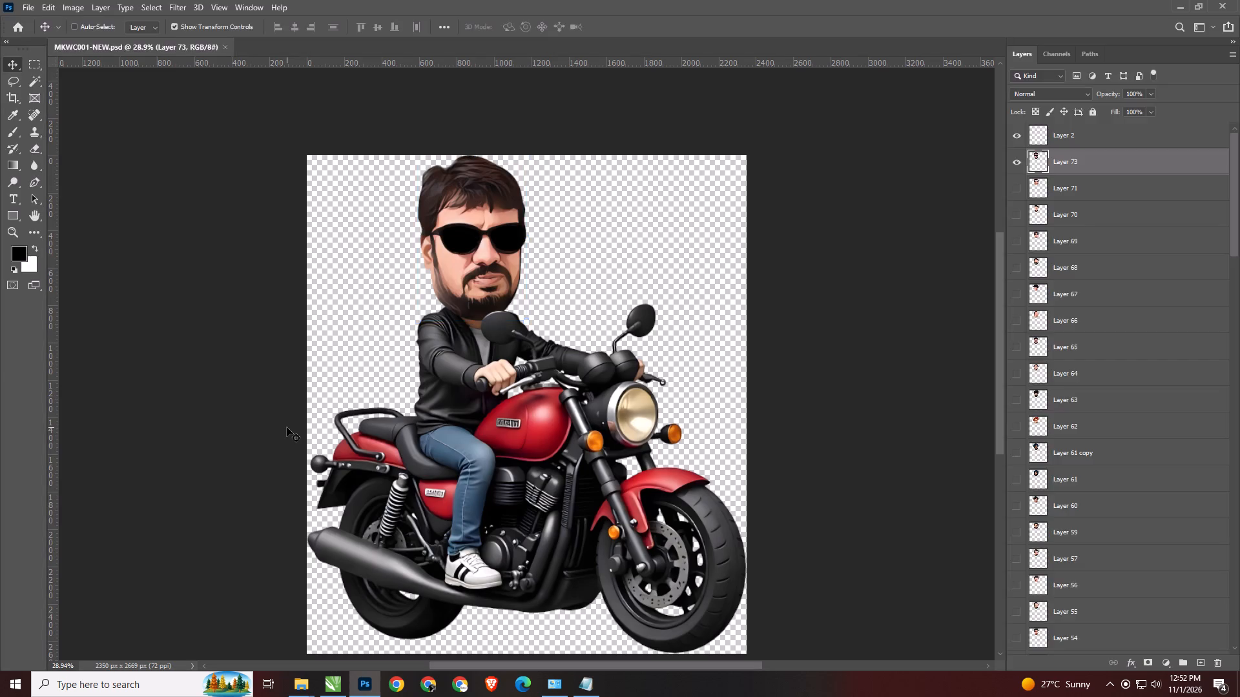
{"action": "left_click", "coordinate": [1219, 0]}
{"action": "key", "text": "alt+Tab"}
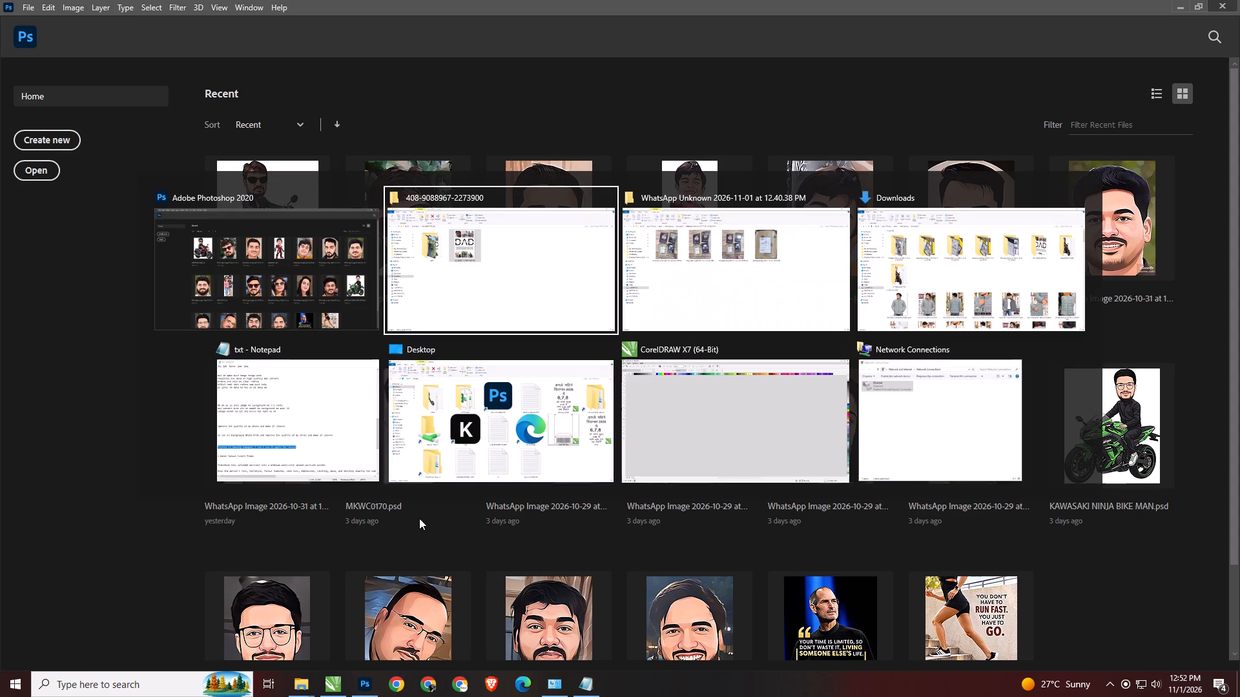
{"action": "left_click", "coordinate": [610, 349], "text": "alt"}
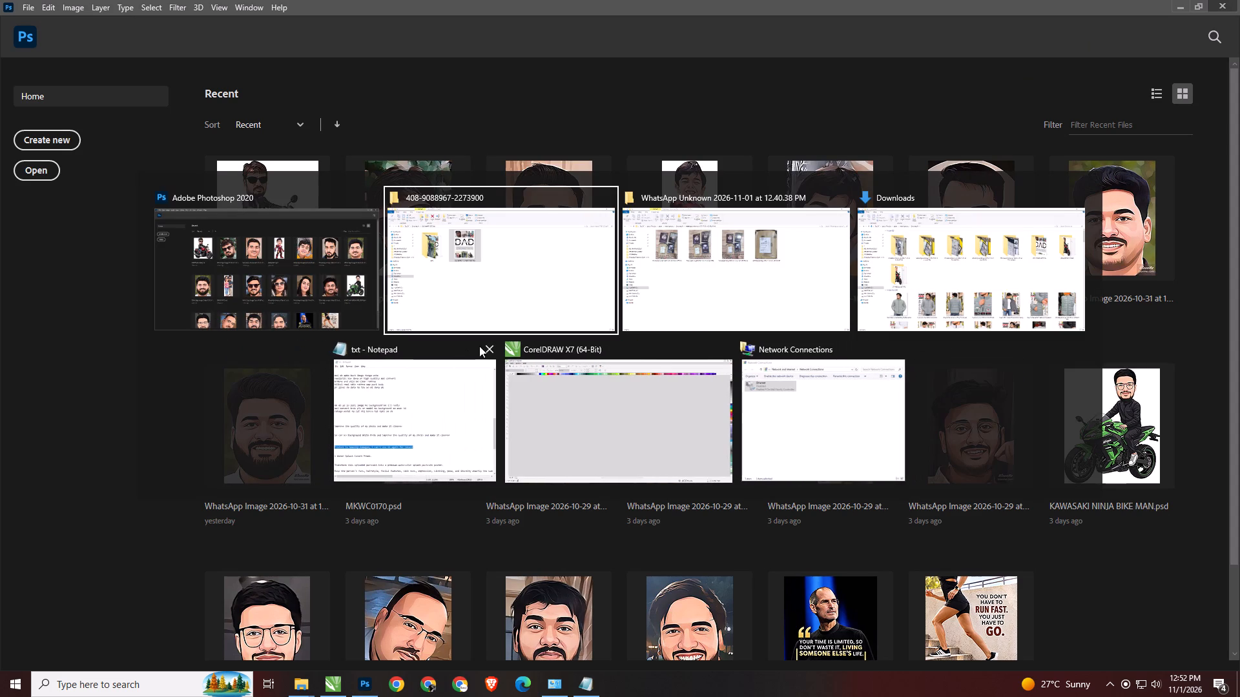
{"action": "left_click", "coordinate": [488, 348], "text": "alt"}
{"action": "left_click", "coordinate": [638, 349], "text": "alt"}
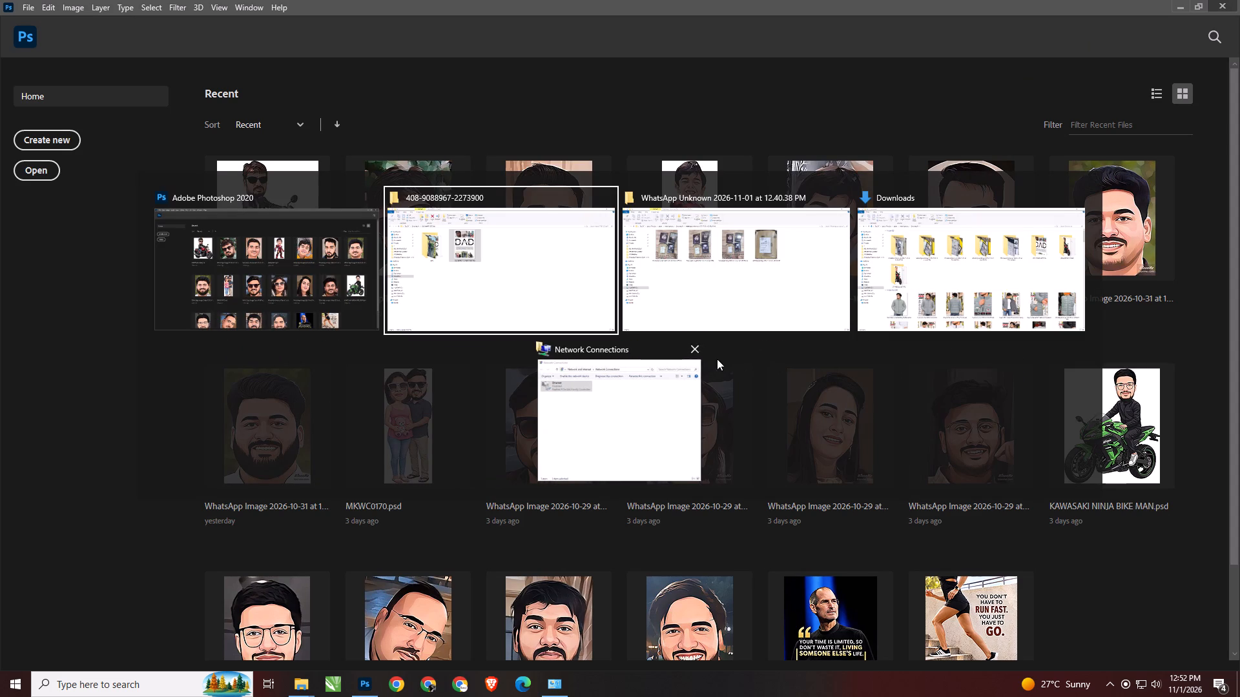
{"action": "left_click", "coordinate": [698, 354], "text": "alt"}
{"action": "left_click", "coordinate": [610, 278], "text": "alt"}
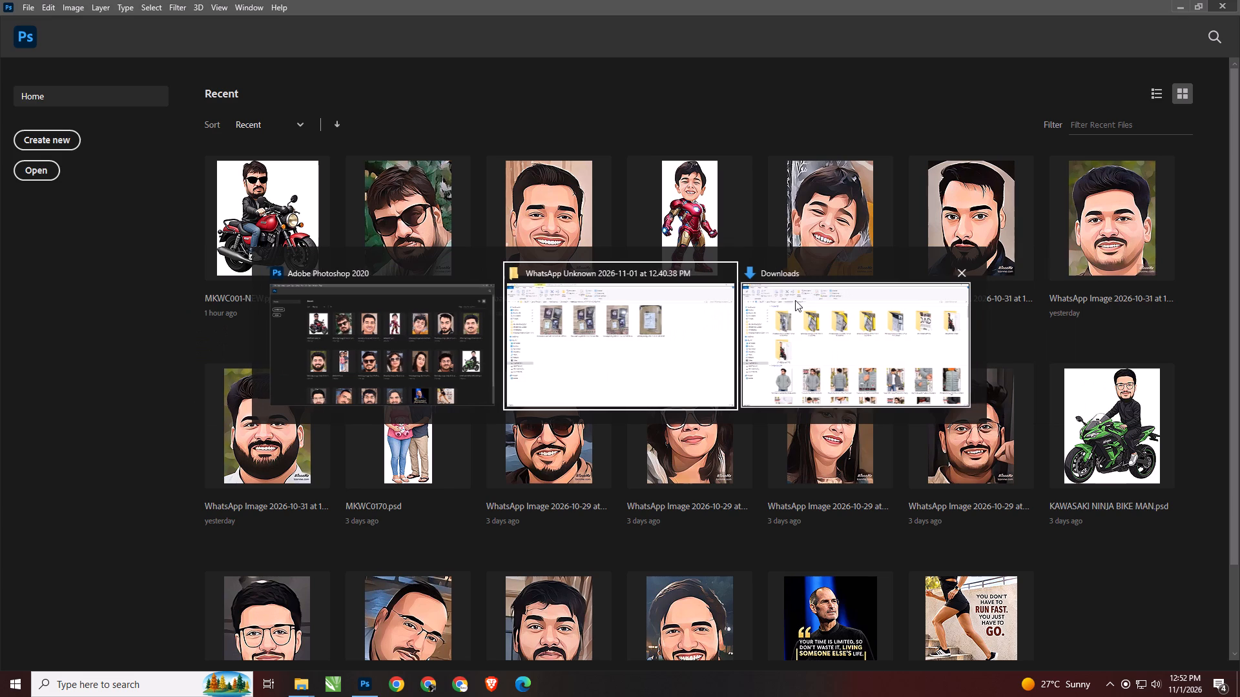
{"action": "left_click", "coordinate": [725, 270], "text": "alt"}
{"action": "left_click", "coordinate": [842, 268], "text": "alt"}
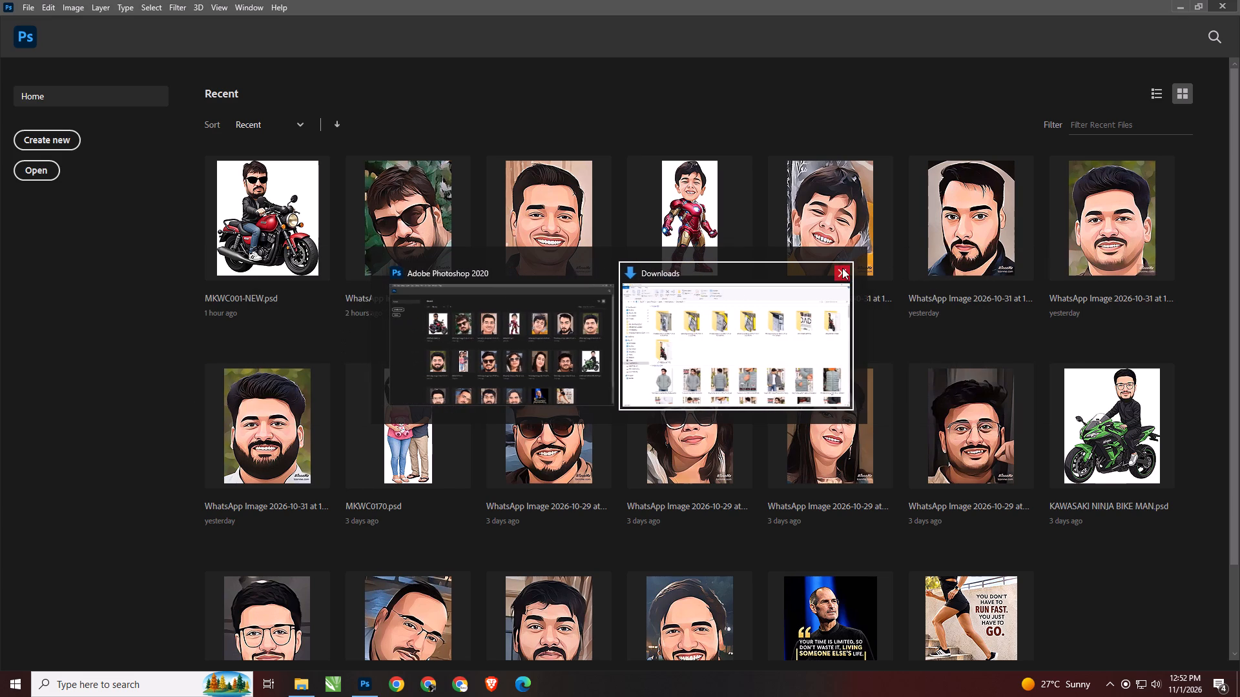
{"action": "left_click", "coordinate": [1142, 603]}
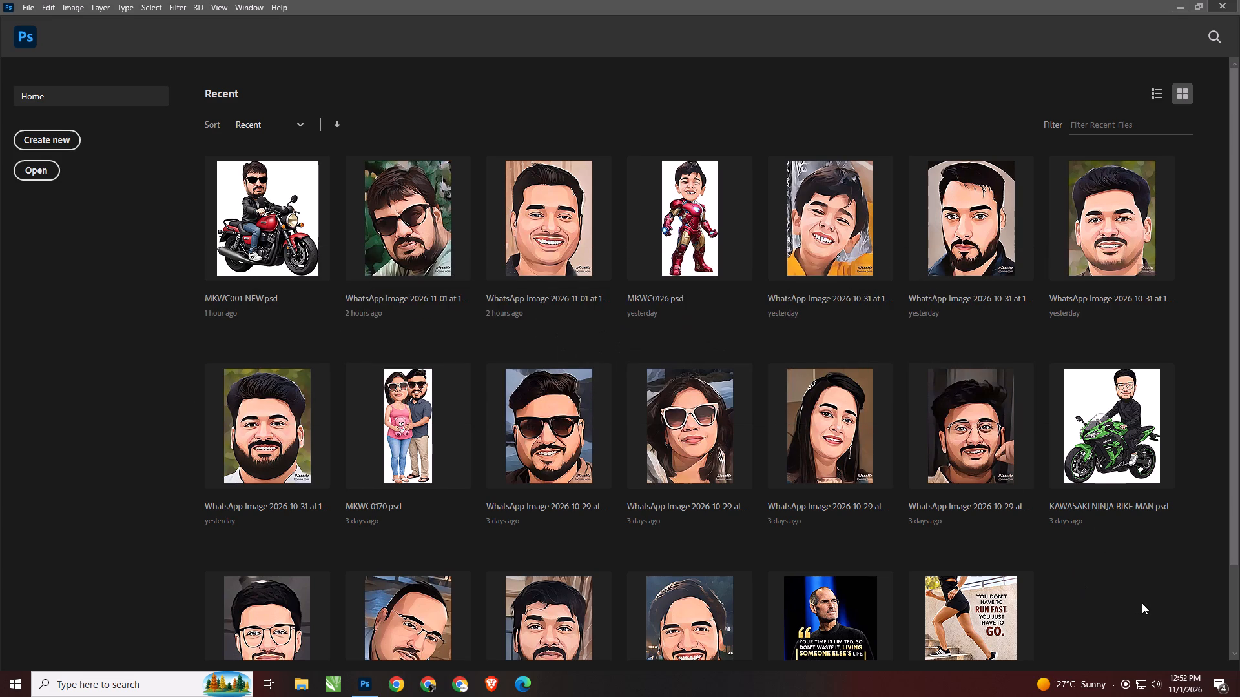